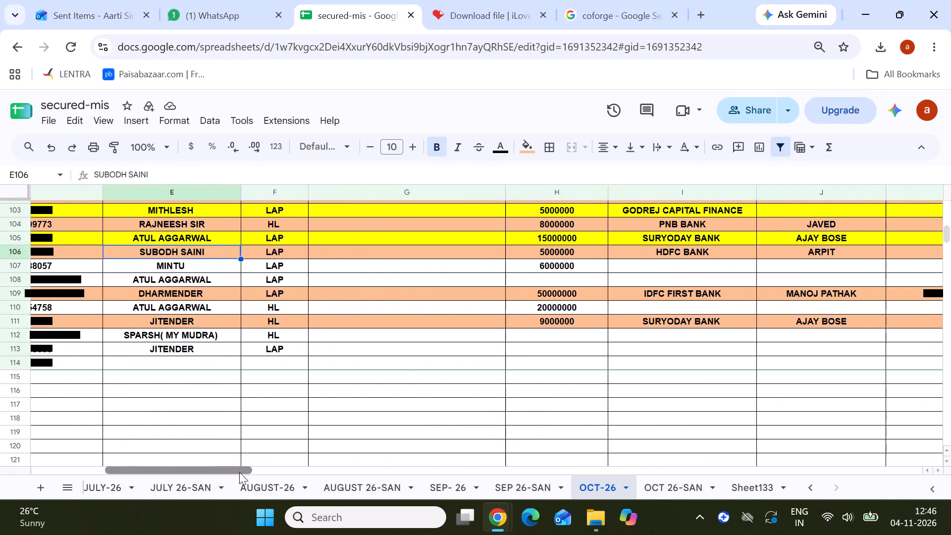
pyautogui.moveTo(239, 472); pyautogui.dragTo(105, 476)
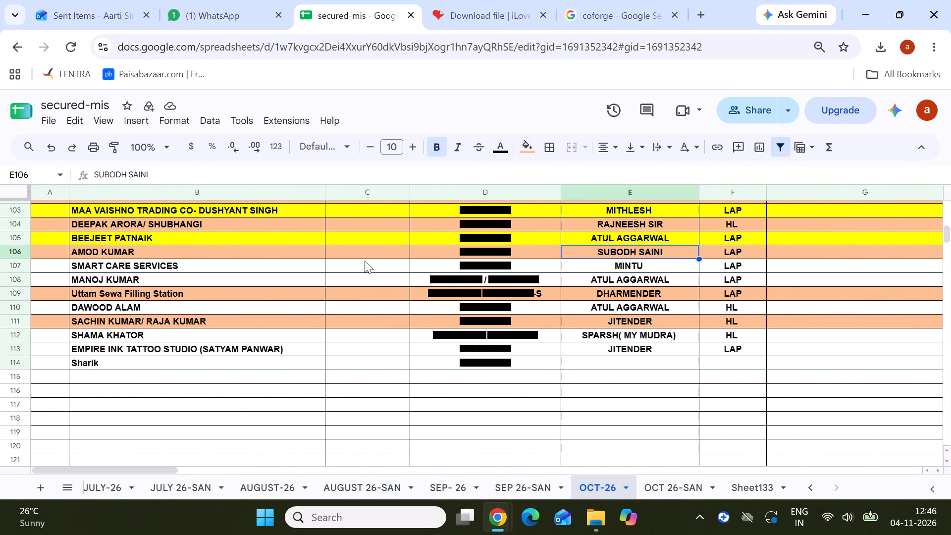
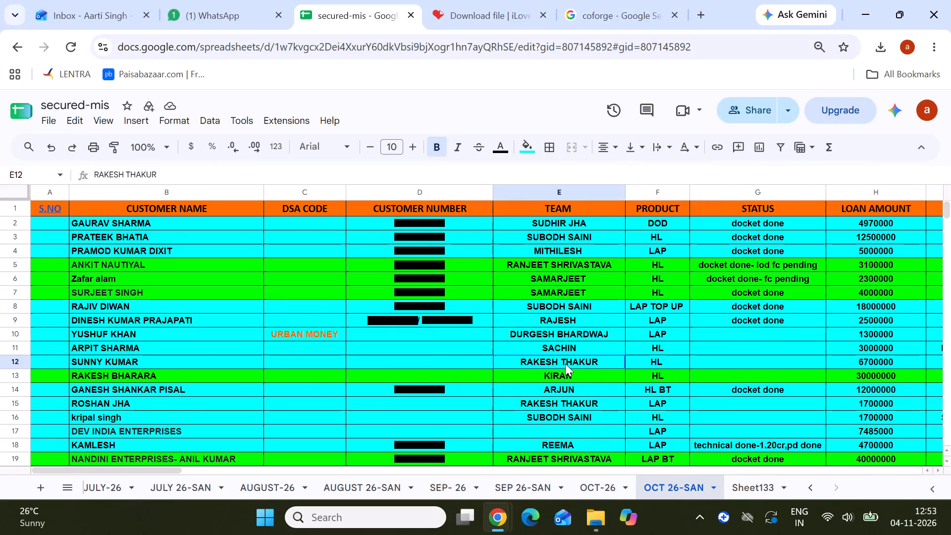
# Examine the OCT 26-SAN sheet's Team column for the loan cases handled by the team member named in row 12.
pyautogui.scroll(-1, 566, 365)
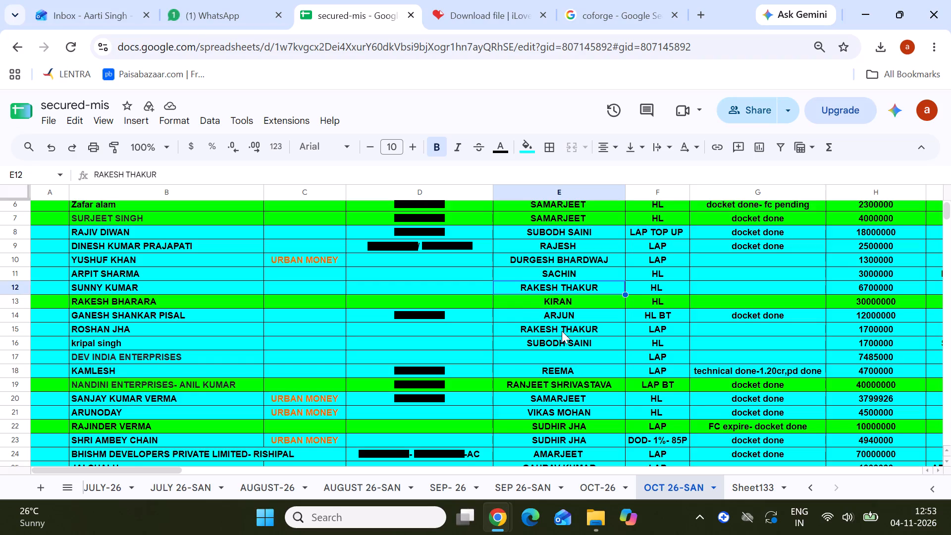
pyautogui.click(562, 331)
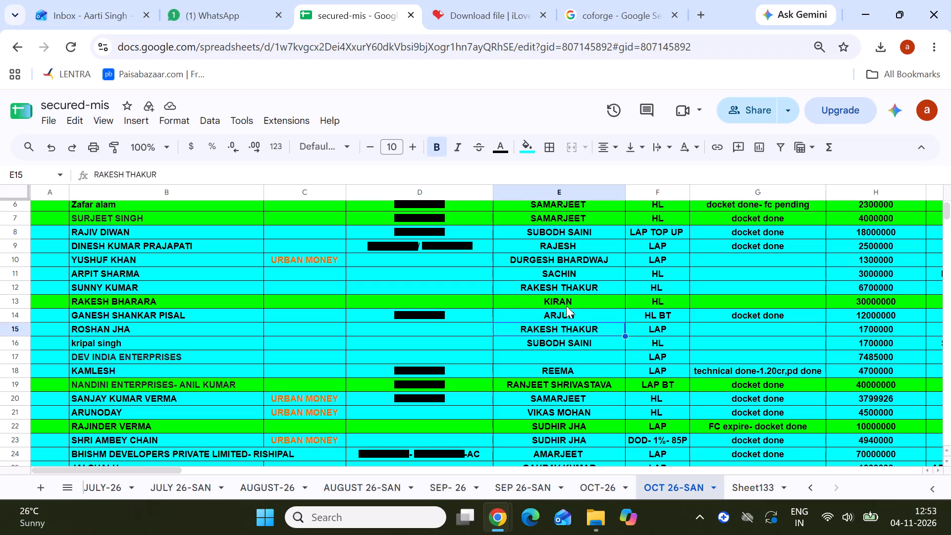
pyautogui.click(564, 286)
pyautogui.click(564, 328)
pyautogui.scroll(-1, 571, 381)
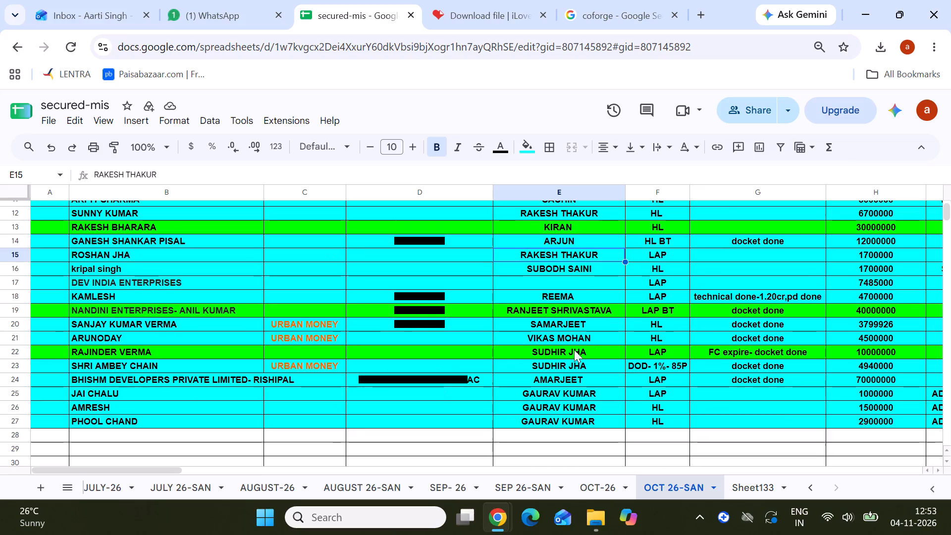
pyautogui.scroll(-2, 562, 400)
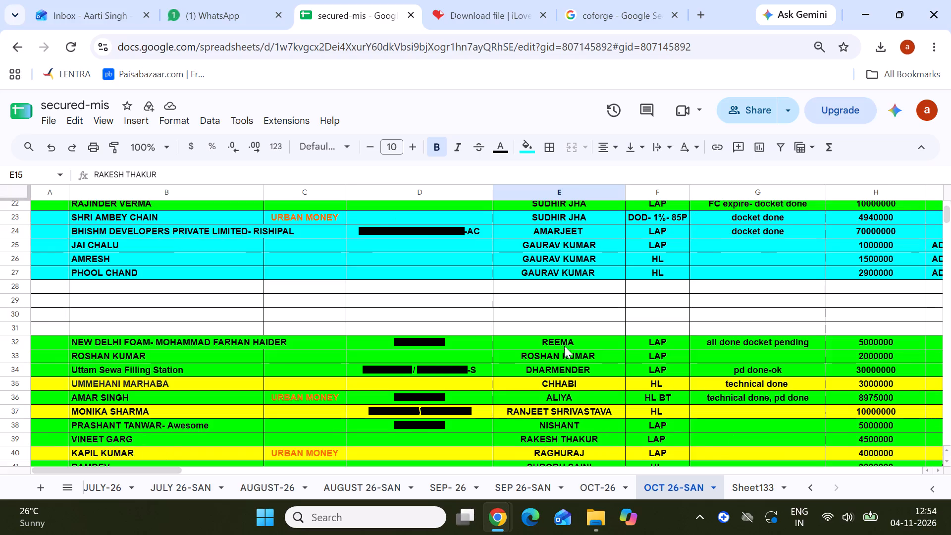
pyautogui.click(566, 436)
pyautogui.scroll(-1, 627, 412)
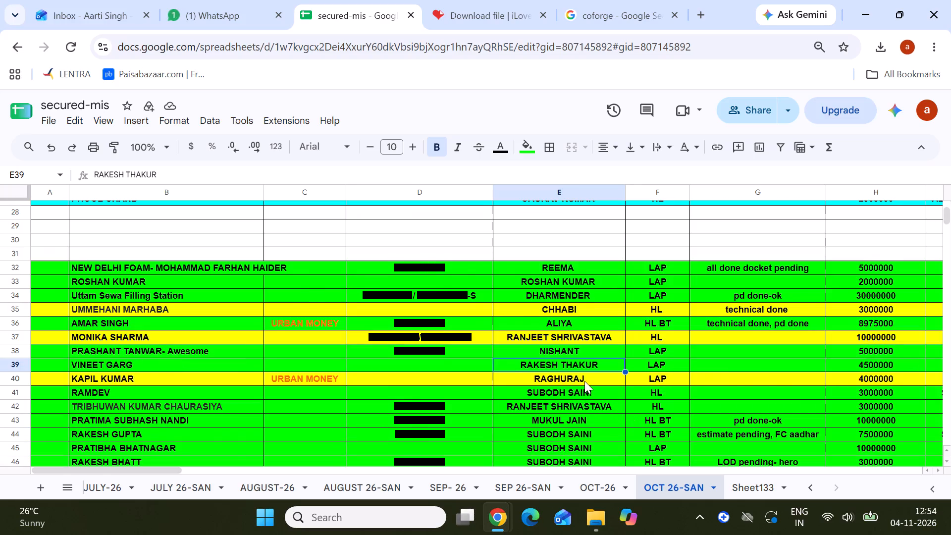
pyautogui.scroll(-1, 584, 381)
# Examine the SEP 26-SAN sheet's Team and DSA columns for loan cases handled by the same team member.
pyautogui.click(528, 490)
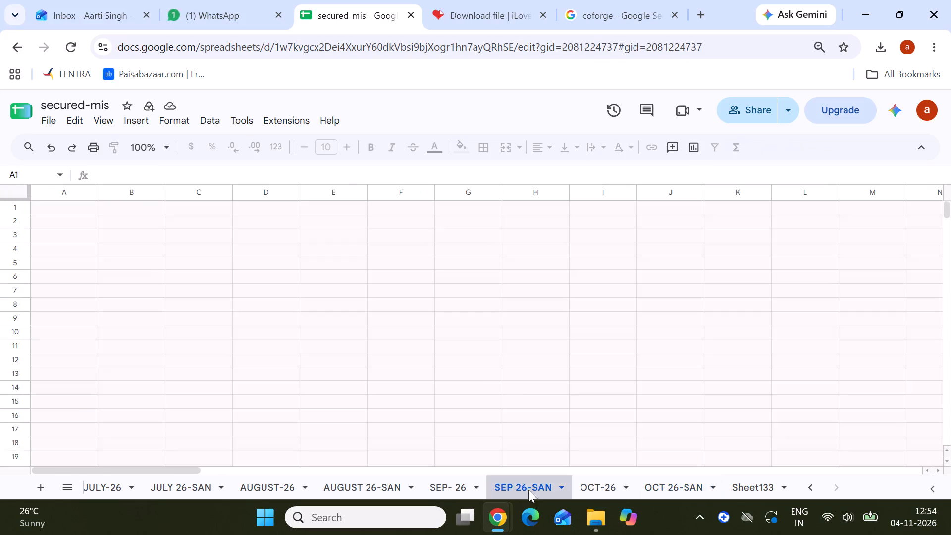
pyautogui.scroll(2, 487, 376)
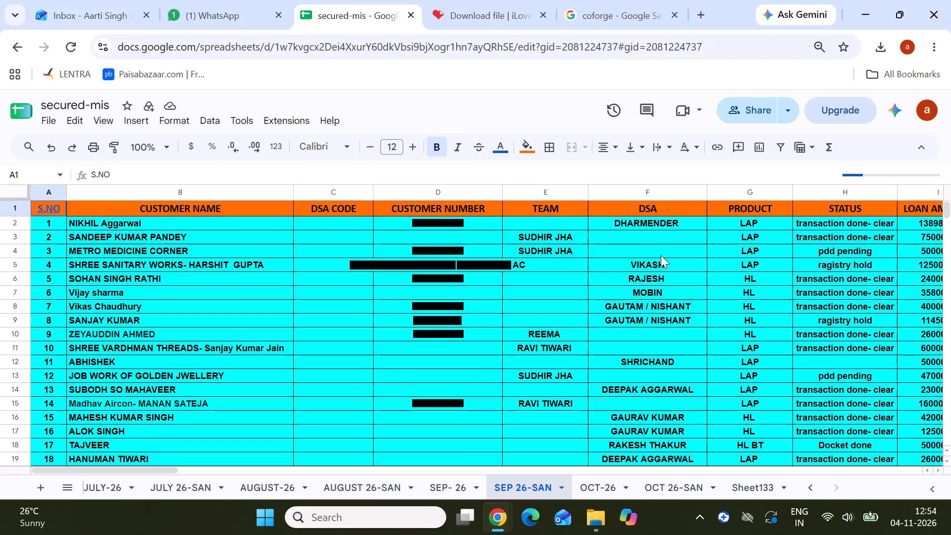
pyautogui.scroll(-1, 652, 370)
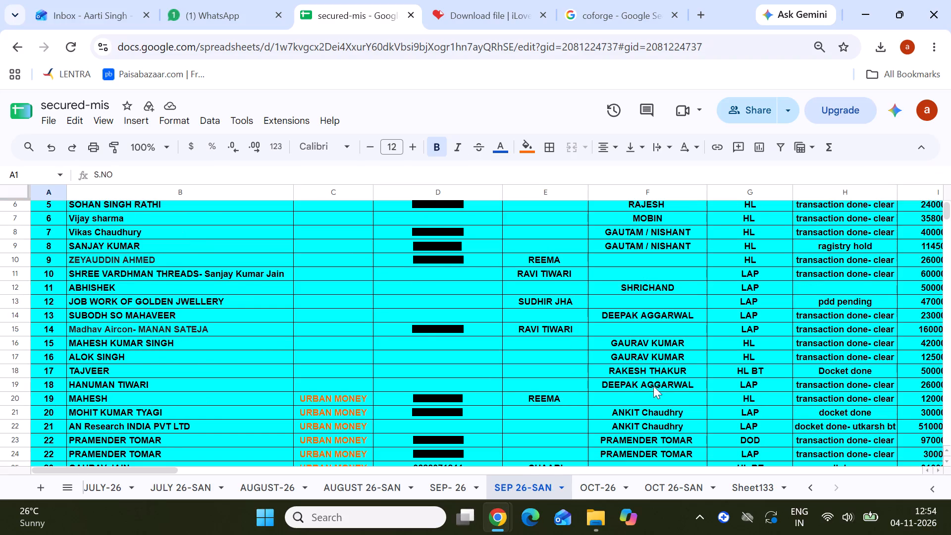
pyautogui.click(649, 365)
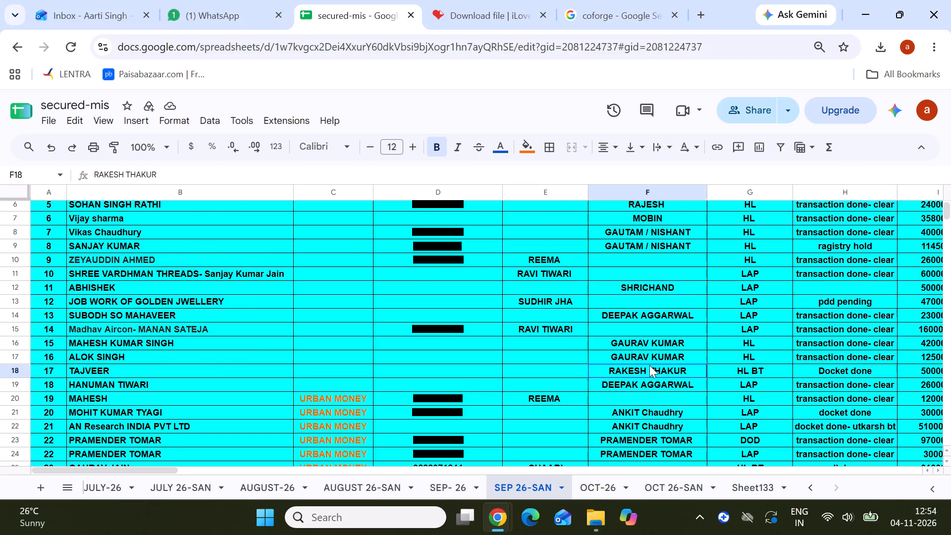
pyautogui.scroll(-1, 658, 379)
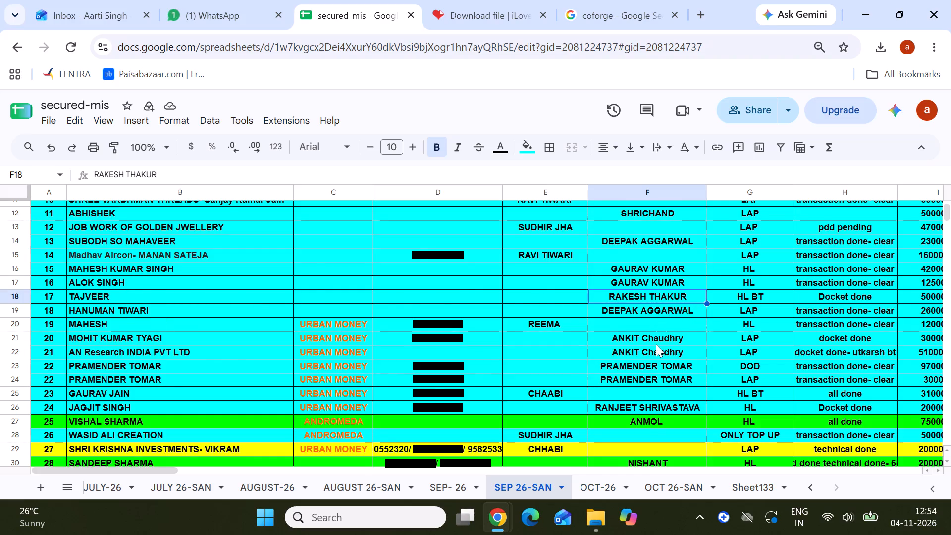
pyautogui.scroll(-1, 656, 344)
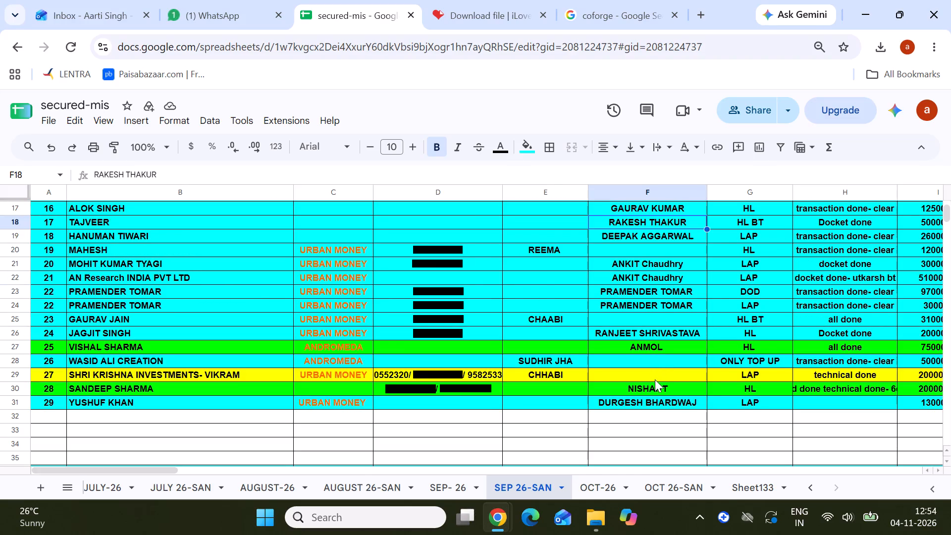
pyautogui.scroll(1, 653, 375)
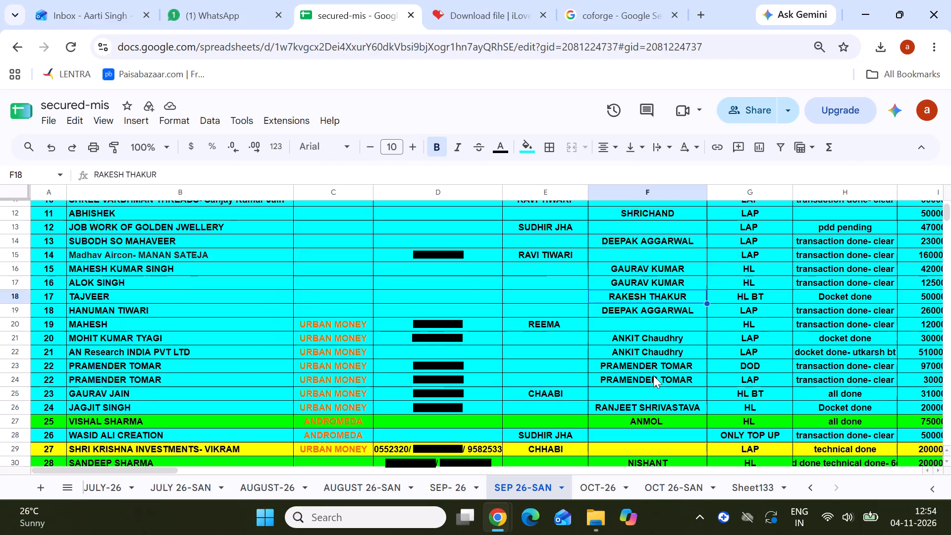
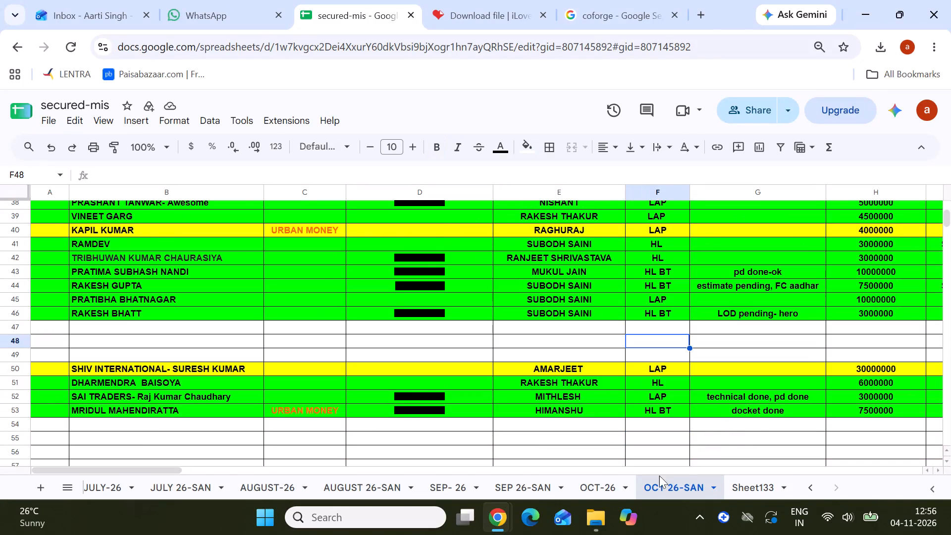
# Check Sheet133, then open the OCT-26 sheet and examine its loan cases by customer name and team.
pyautogui.click(740, 486)
pyautogui.click(677, 490)
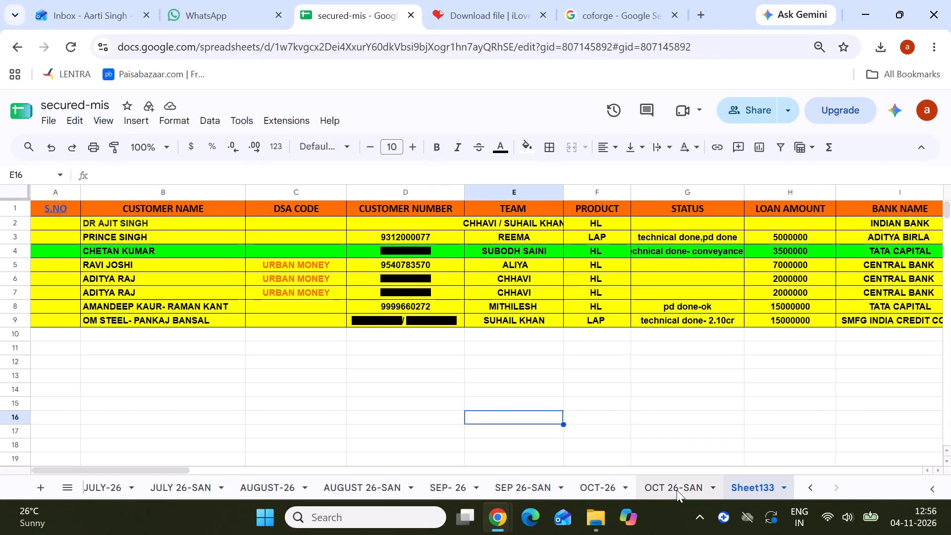
pyautogui.click(580, 481)
pyautogui.scroll(15, 202, 366)
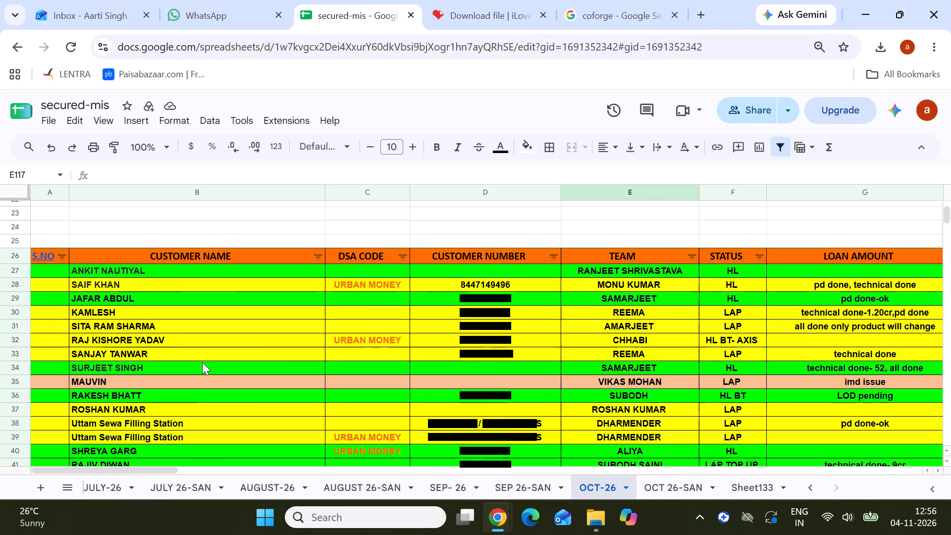
pyautogui.moveTo(259, 324); pyautogui.dragTo(259, 335)
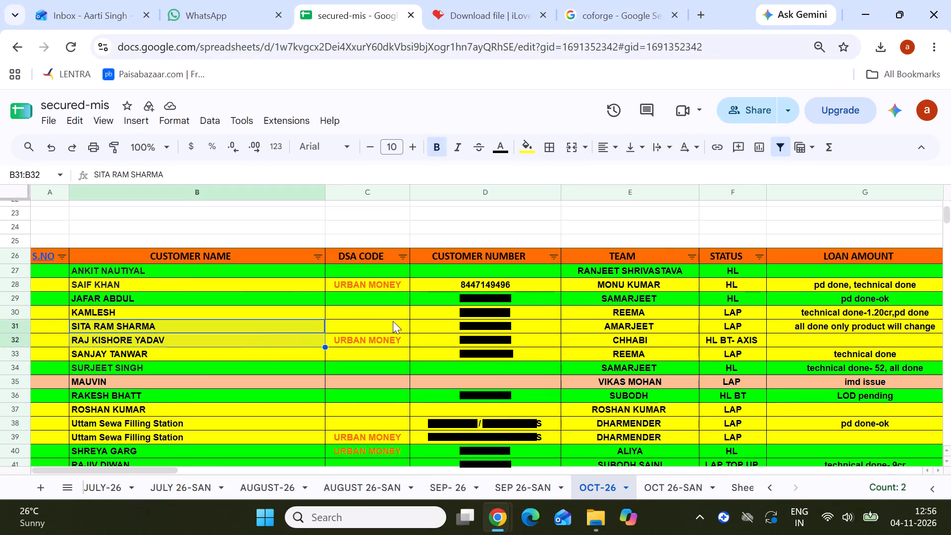
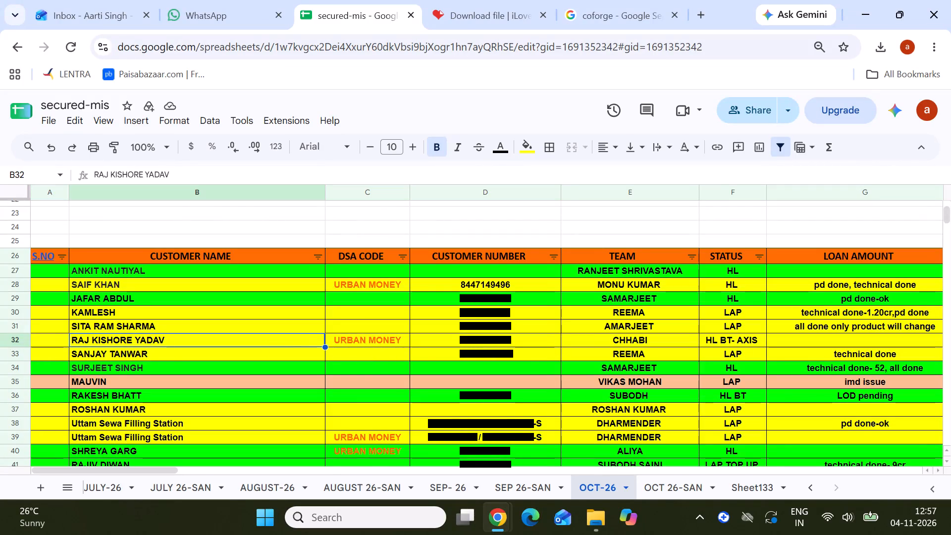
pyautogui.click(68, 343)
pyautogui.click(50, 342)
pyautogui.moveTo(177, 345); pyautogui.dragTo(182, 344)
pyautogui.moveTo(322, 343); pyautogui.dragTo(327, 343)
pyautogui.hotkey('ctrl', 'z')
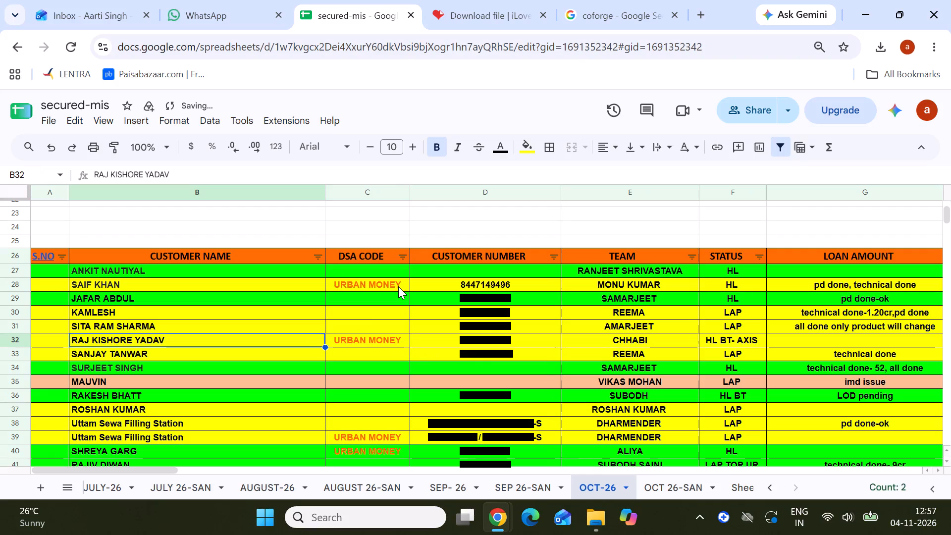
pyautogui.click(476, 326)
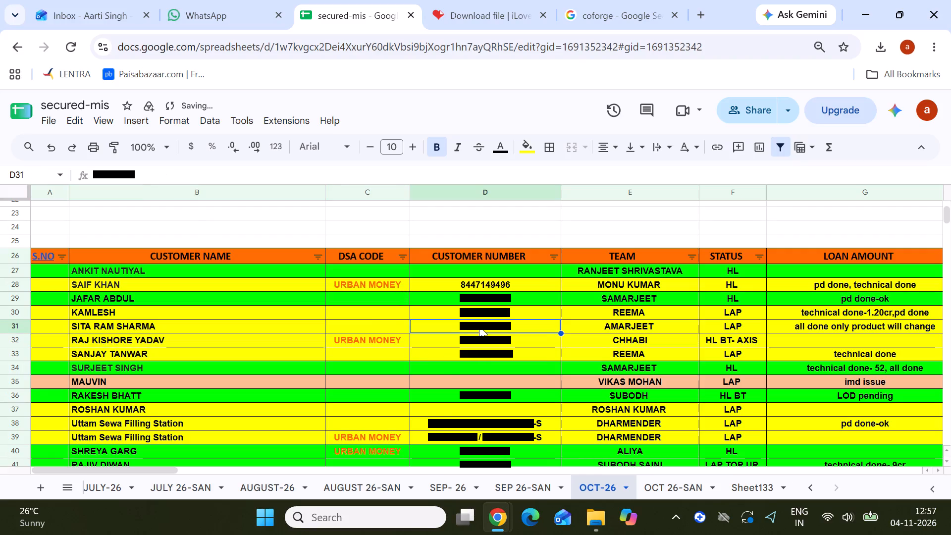
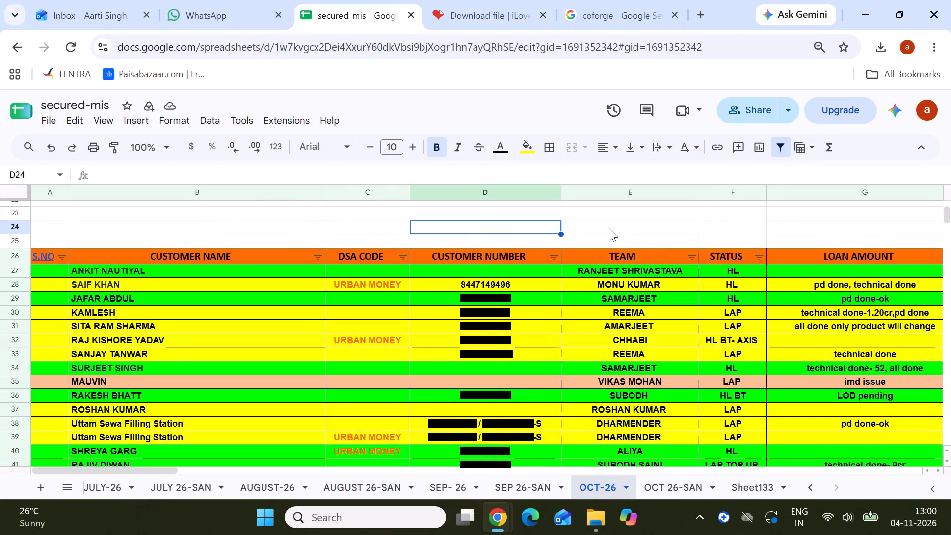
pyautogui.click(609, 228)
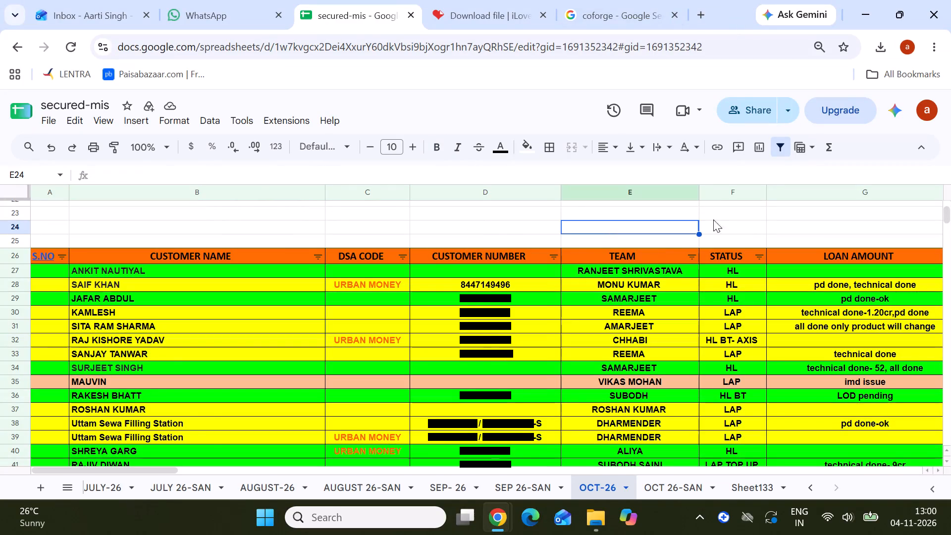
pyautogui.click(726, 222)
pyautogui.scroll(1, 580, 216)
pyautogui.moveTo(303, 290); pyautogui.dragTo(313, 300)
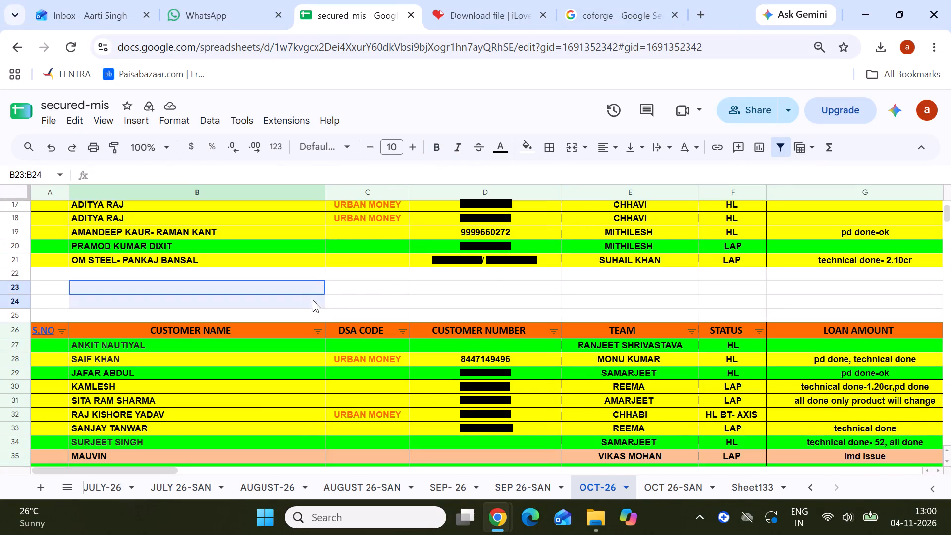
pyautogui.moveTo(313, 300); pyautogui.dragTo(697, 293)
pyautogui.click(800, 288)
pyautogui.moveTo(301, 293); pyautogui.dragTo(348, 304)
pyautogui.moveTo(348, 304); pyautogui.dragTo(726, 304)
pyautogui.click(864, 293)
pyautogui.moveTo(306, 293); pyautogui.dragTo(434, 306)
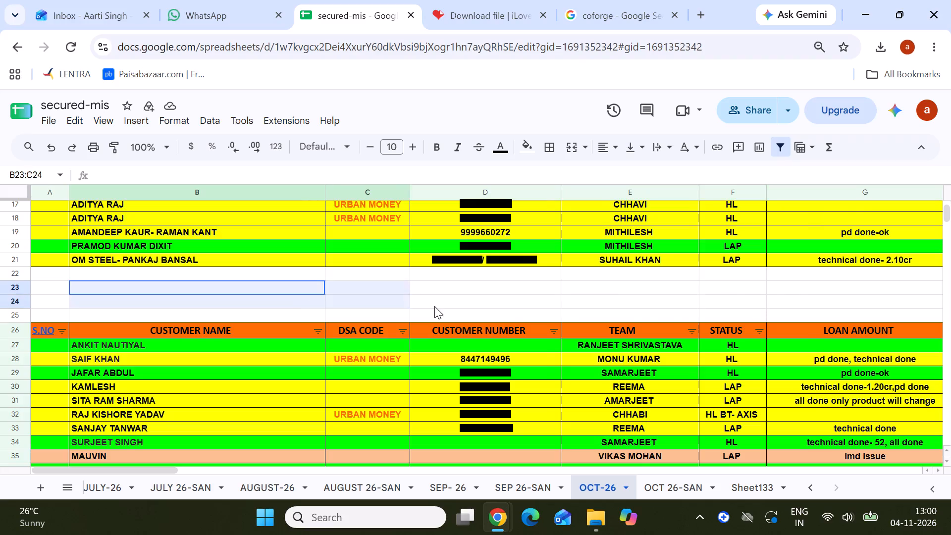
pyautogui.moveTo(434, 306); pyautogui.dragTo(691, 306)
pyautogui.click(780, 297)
# Look through the loan cases on the OCT-26 sheet, Sheet133 and the OCT 26-SAN sheet.
pyautogui.scroll(-5, 388, 358)
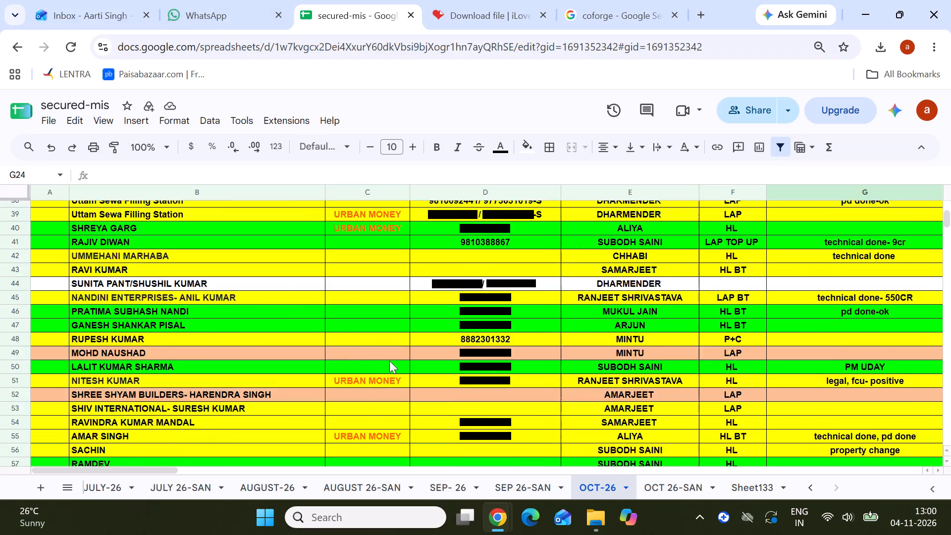
pyautogui.click(756, 485)
pyautogui.click(420, 394)
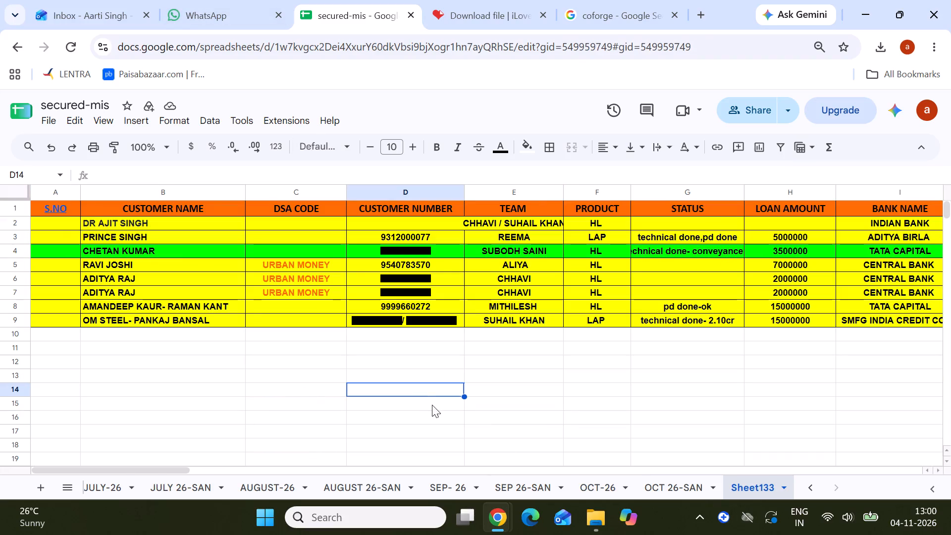
pyautogui.click(683, 490)
pyautogui.scroll(9, 327, 390)
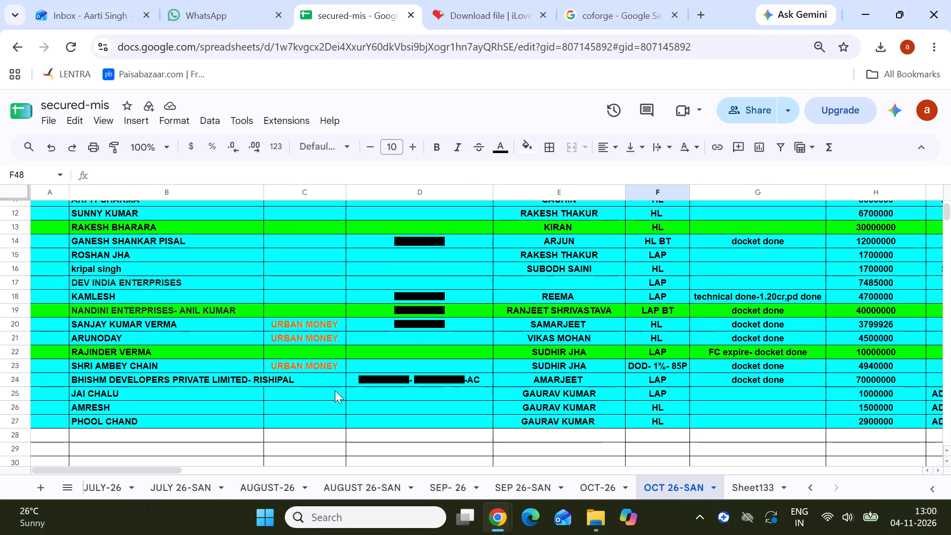
# Look through the loan cases on the OCT 26-SAN and OCT-26 sheets, ending with the last rows of SEP 26-SAN.
pyautogui.scroll(3, 335, 390)
pyautogui.scroll(-3, 541, 441)
pyautogui.click(601, 487)
pyautogui.click(530, 488)
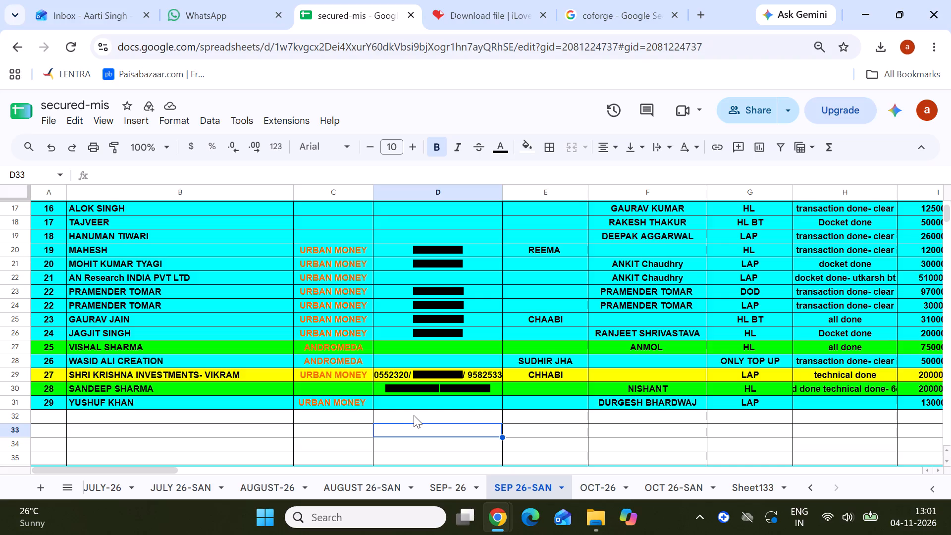
pyautogui.click(303, 429)
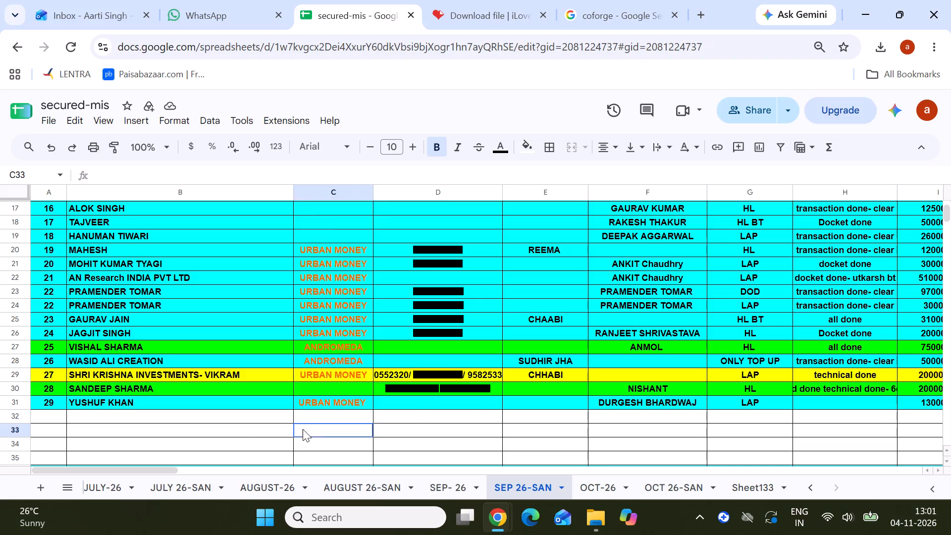
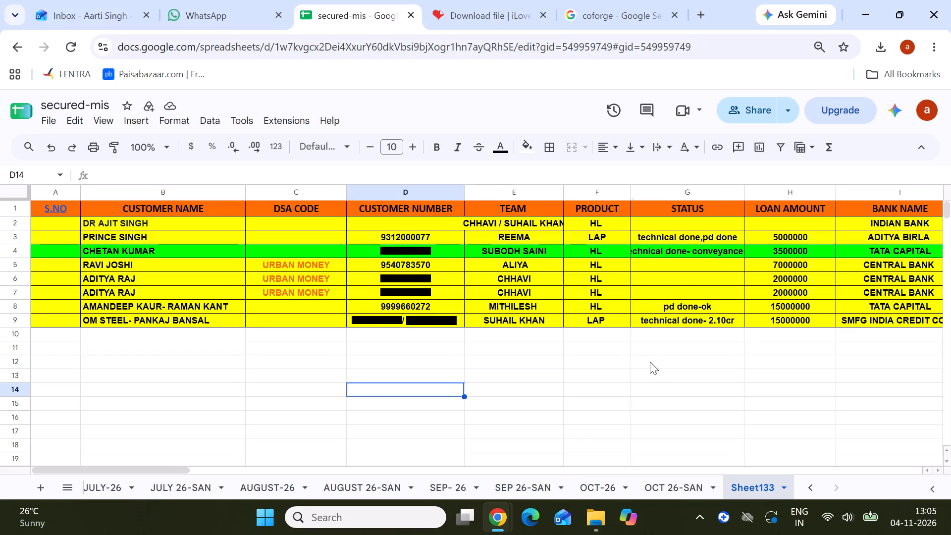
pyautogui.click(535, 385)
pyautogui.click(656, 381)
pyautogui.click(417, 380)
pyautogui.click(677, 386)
# Look through the loan cases on the OCT 26-SAN sheet and down to the last entries of the OCT-26 sheet.
pyautogui.click(678, 488)
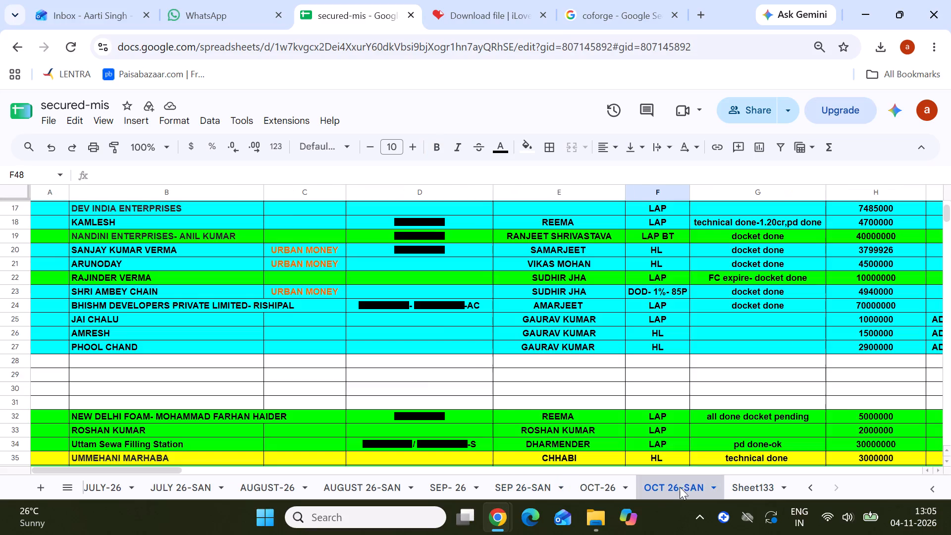
pyautogui.scroll(-4, 501, 371)
pyautogui.click(589, 481)
pyautogui.scroll(-5, 478, 390)
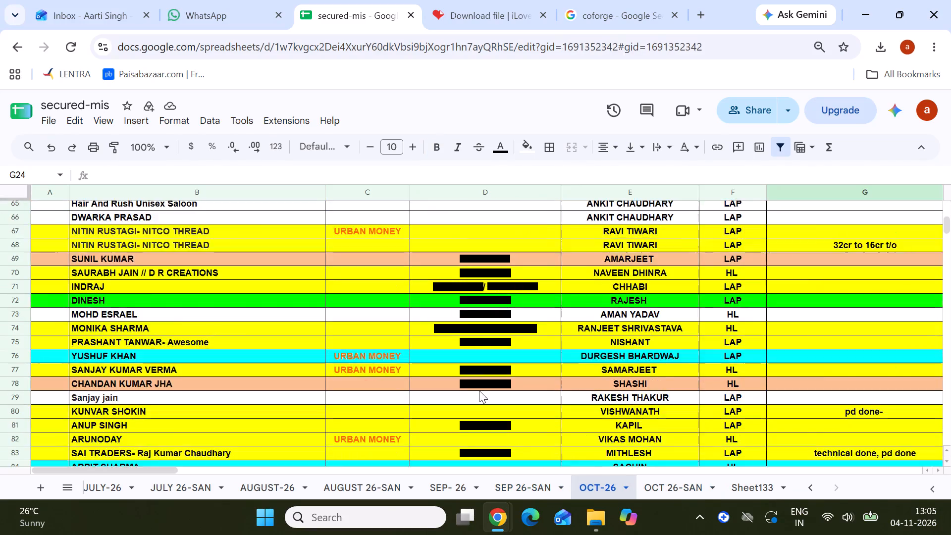
pyautogui.scroll(-8, 479, 390)
pyautogui.scroll(3, 492, 394)
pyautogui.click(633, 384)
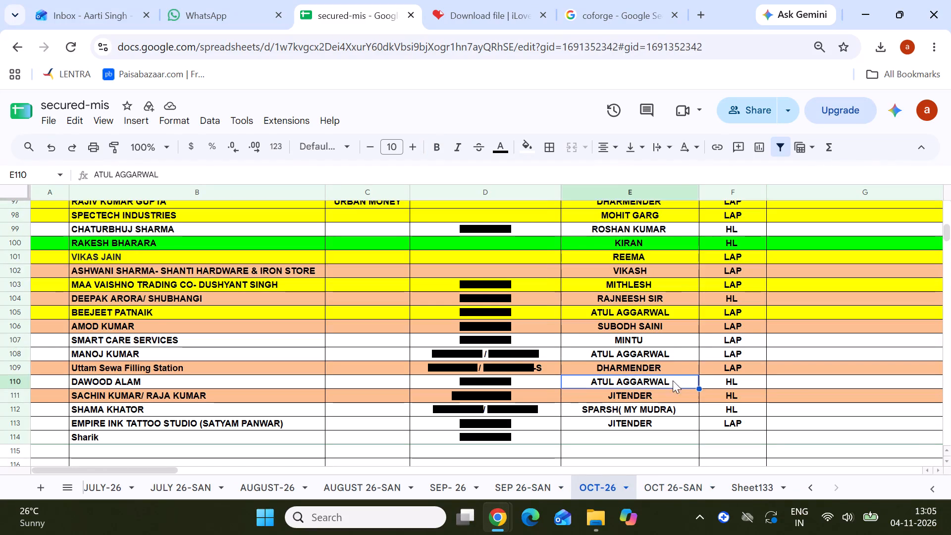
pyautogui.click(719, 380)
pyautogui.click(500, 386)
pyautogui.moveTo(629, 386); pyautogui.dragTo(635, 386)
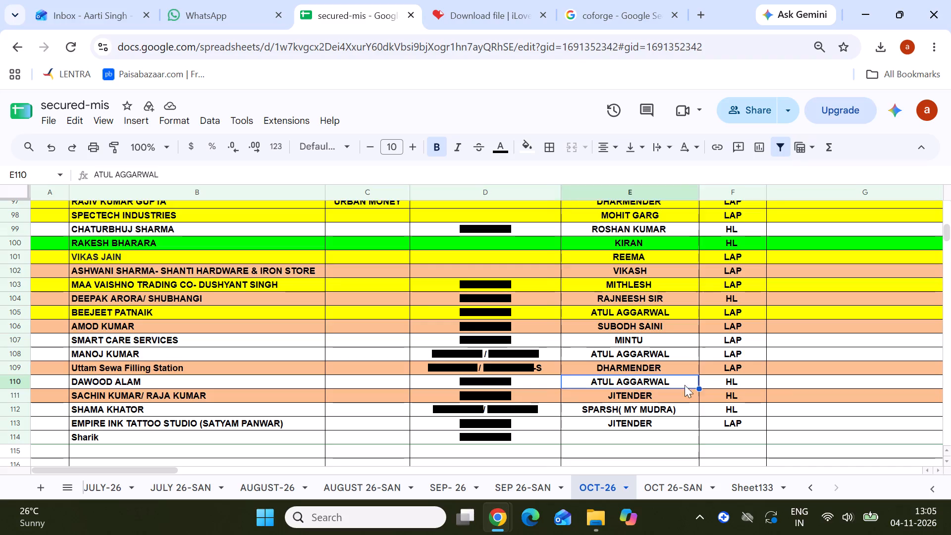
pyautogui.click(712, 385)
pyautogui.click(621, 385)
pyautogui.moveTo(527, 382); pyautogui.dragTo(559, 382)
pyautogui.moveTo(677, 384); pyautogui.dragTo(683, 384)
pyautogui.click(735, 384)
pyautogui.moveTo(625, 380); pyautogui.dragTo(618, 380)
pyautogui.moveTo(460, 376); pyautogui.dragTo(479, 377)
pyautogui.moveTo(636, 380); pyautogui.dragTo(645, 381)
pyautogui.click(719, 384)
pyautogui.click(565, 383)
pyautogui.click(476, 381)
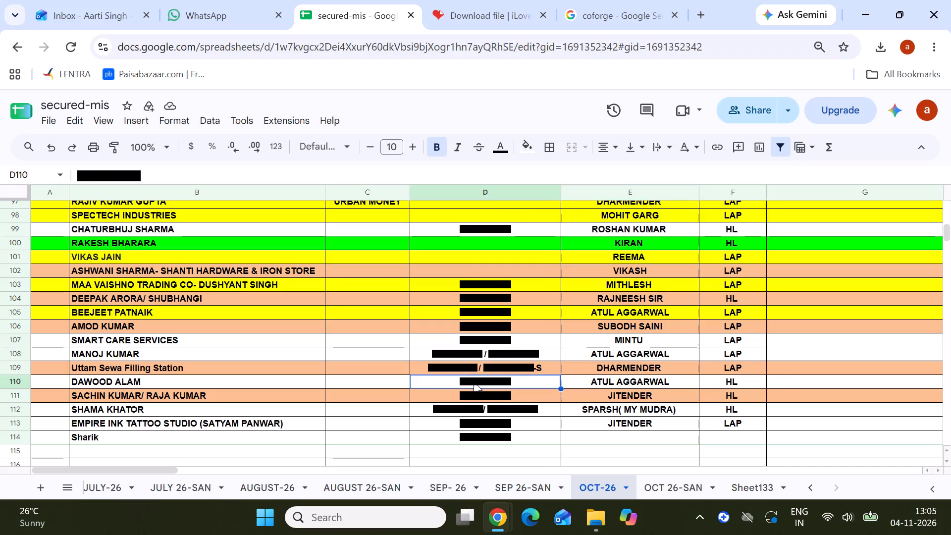
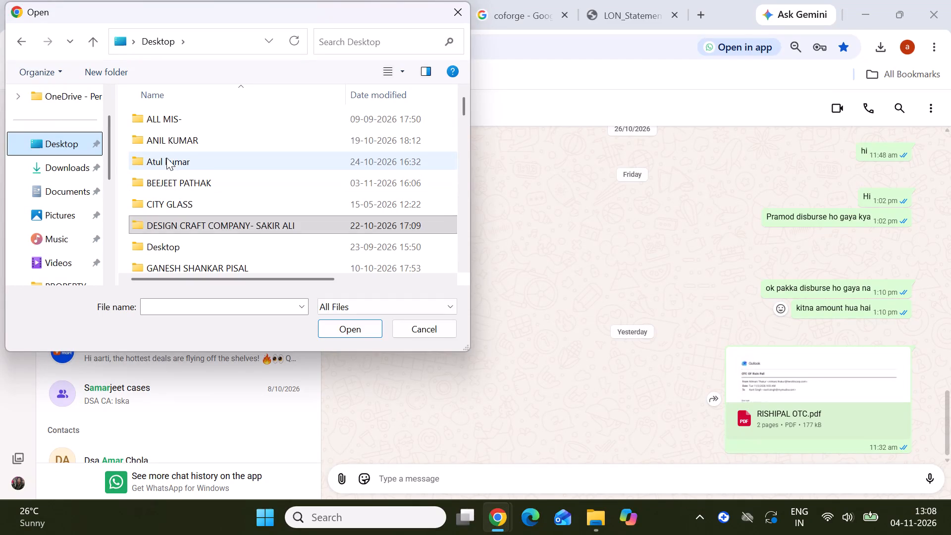
pyautogui.doubleClick(167, 161)
pyautogui.doubleClick(161, 202)
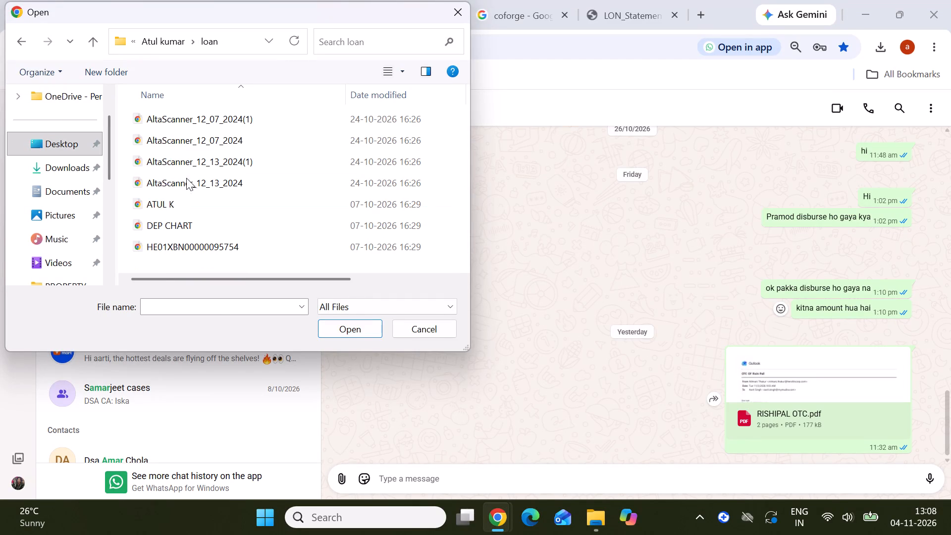
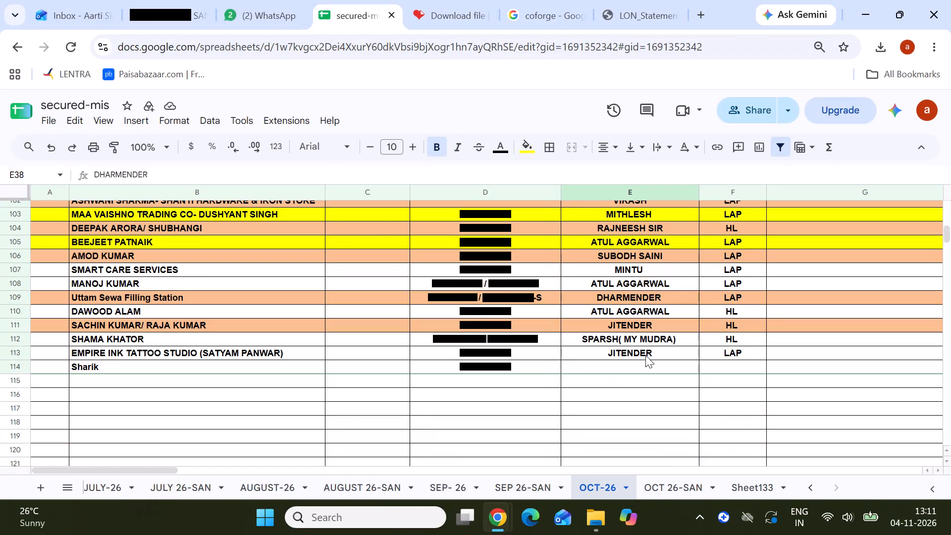
pyautogui.click(645, 355)
pyautogui.click(808, 356)
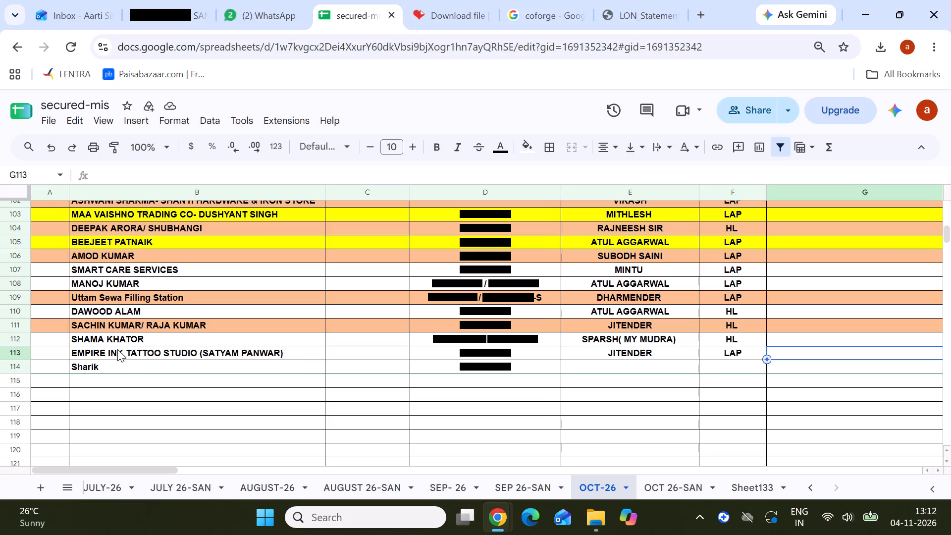
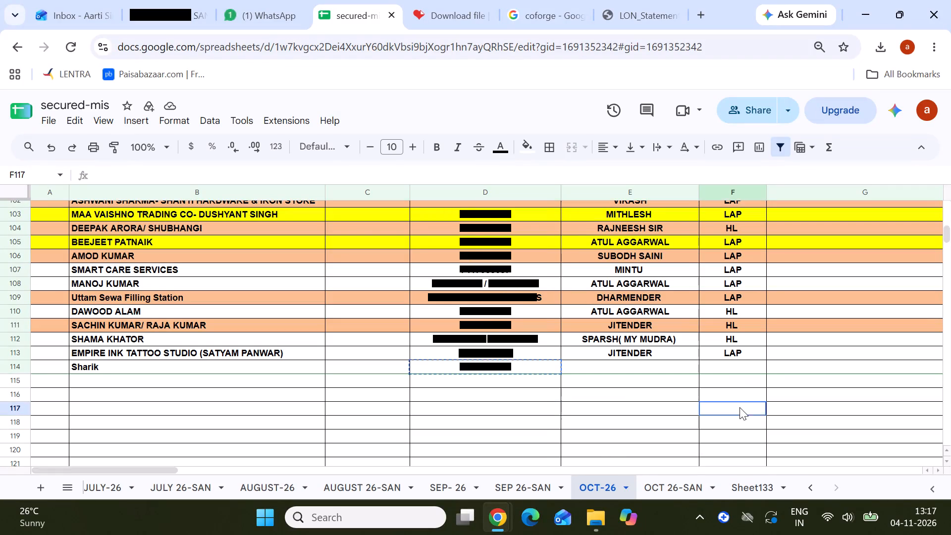
# Examine columns D to F of the OCT-26 sheet's last loan cases, rows 108 to 113.
pyautogui.click(627, 339)
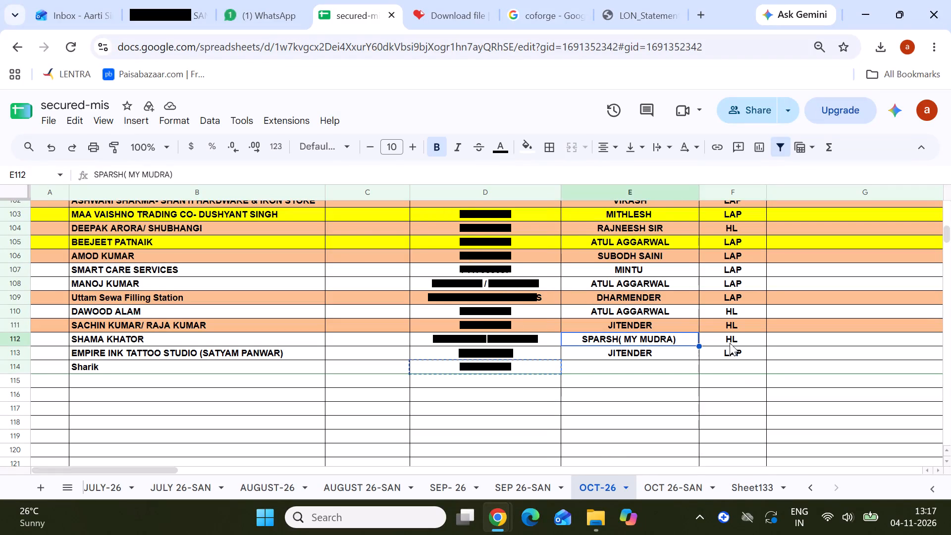
pyautogui.click(730, 343)
pyautogui.moveTo(509, 279); pyautogui.dragTo(513, 279)
pyautogui.click(596, 277)
pyautogui.click(712, 287)
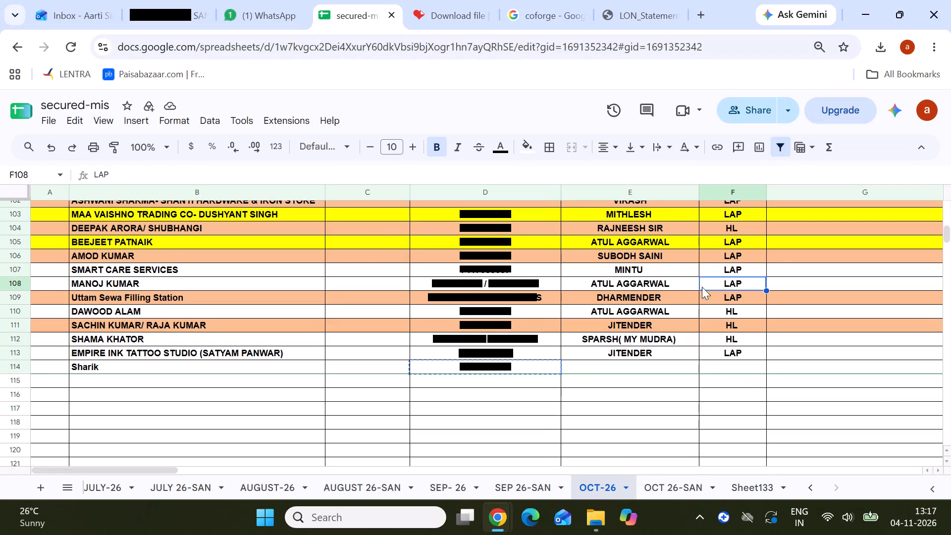
pyautogui.click(628, 287)
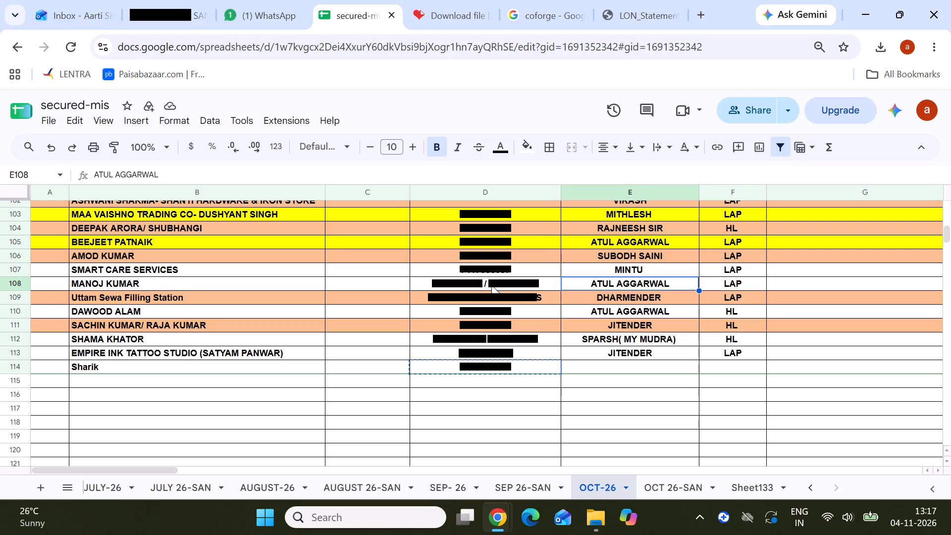
pyautogui.moveTo(434, 286); pyautogui.dragTo(707, 284)
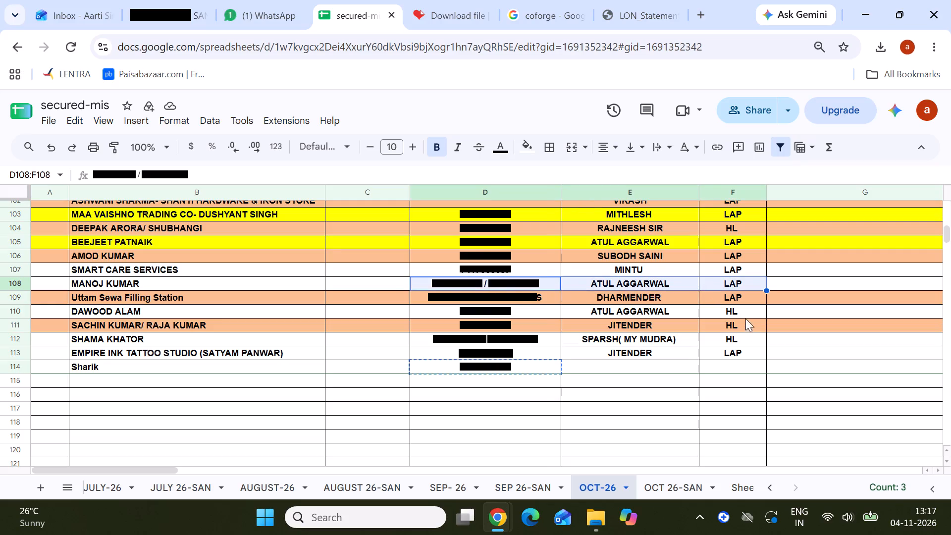
pyautogui.moveTo(746, 317); pyautogui.dragTo(496, 316)
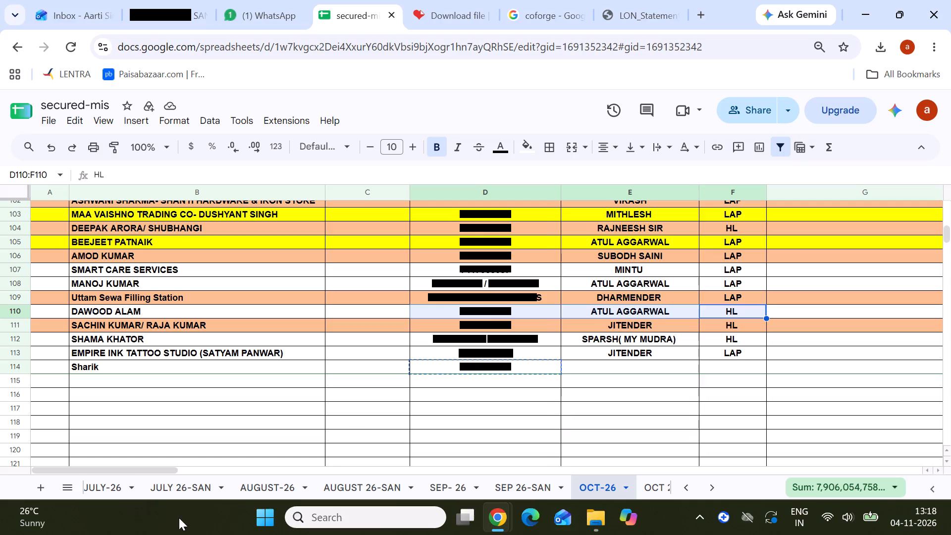
pyautogui.click(508, 352)
pyautogui.click(599, 352)
pyautogui.click(719, 354)
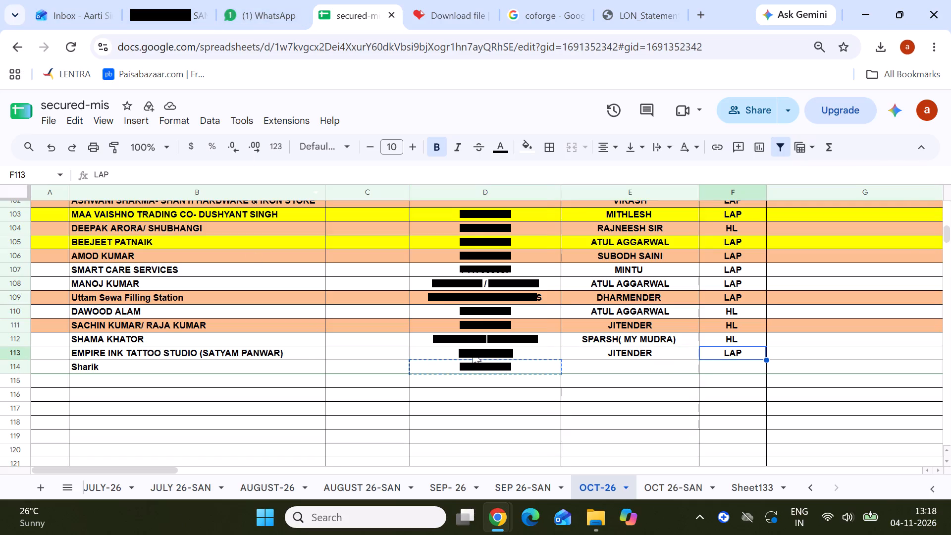
pyautogui.click(506, 301)
pyautogui.click(517, 279)
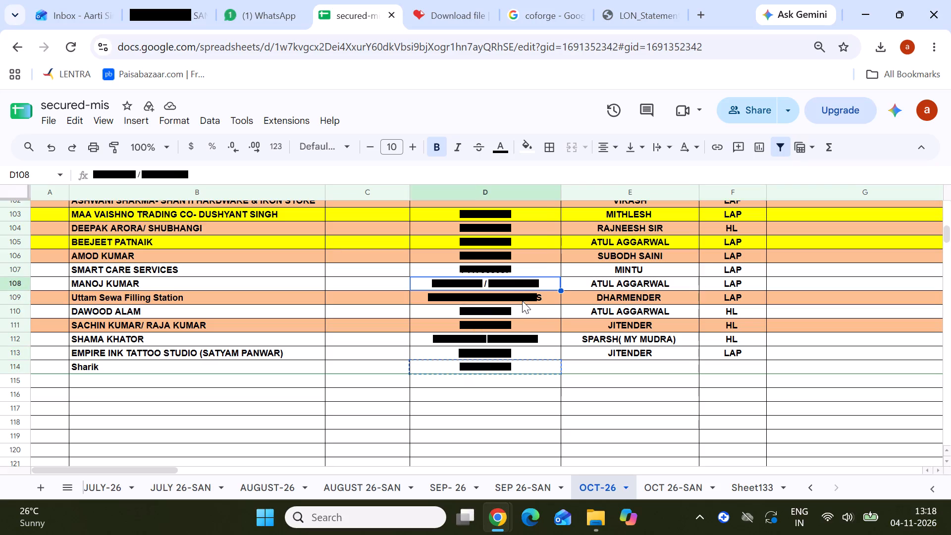
pyautogui.click(493, 326)
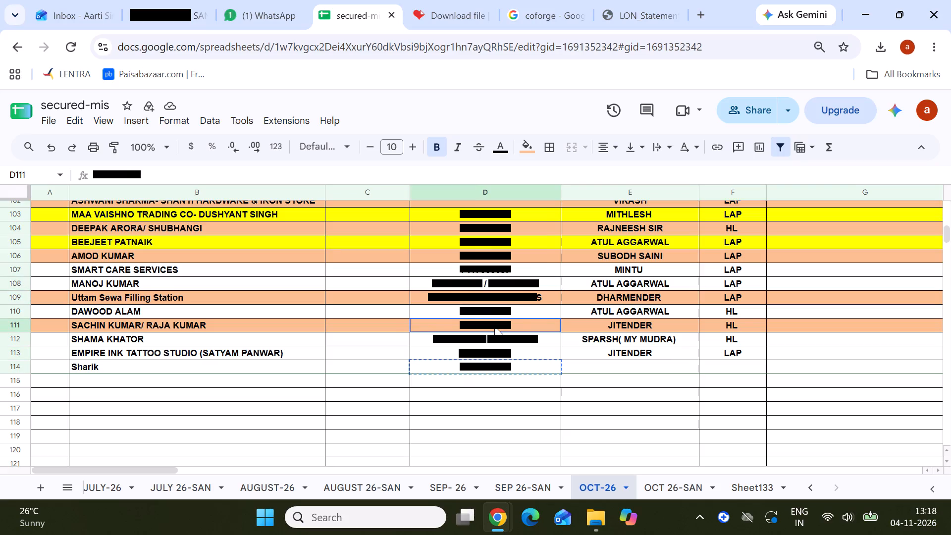
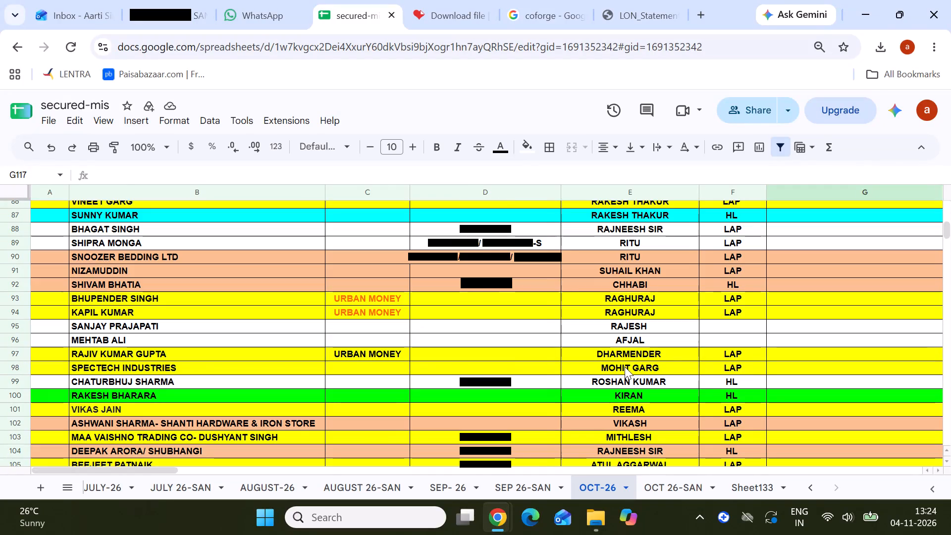
# Look back up through the OCT-26 sheet's loan cases to the customers in the first rows of the main table, rows 27 to 29.
pyautogui.scroll(2, 625, 366)
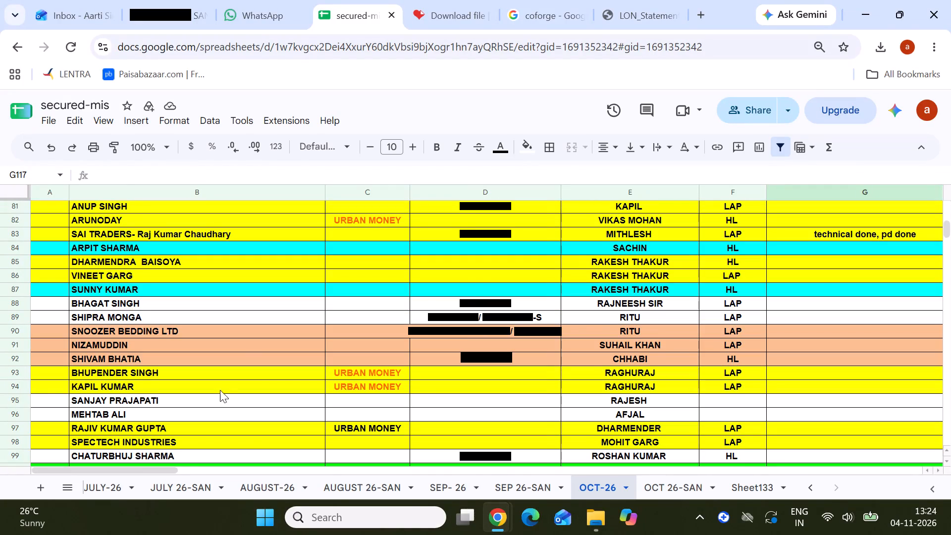
pyautogui.click(243, 348)
pyautogui.click(504, 348)
pyautogui.scroll(16, 494, 372)
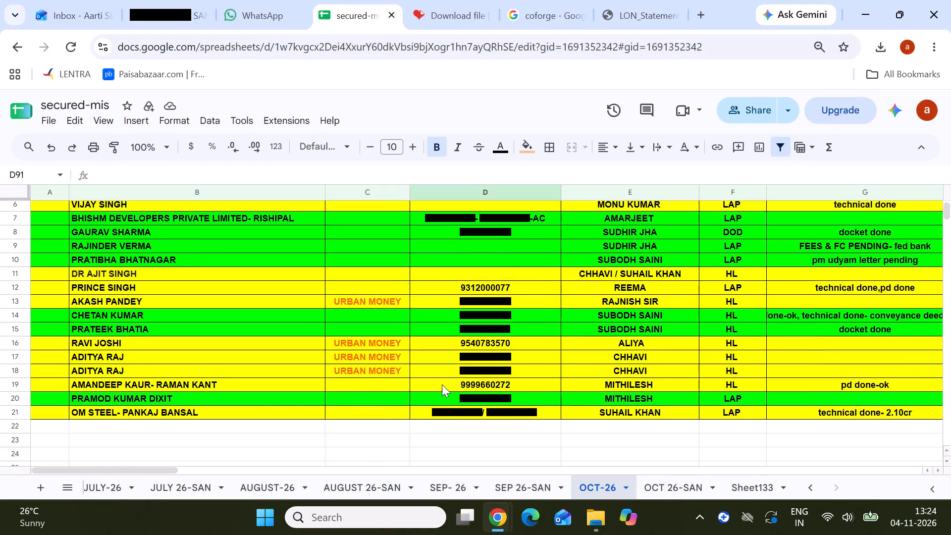
pyautogui.scroll(-5, 382, 384)
pyautogui.scroll(1, 164, 213)
pyautogui.click(156, 274)
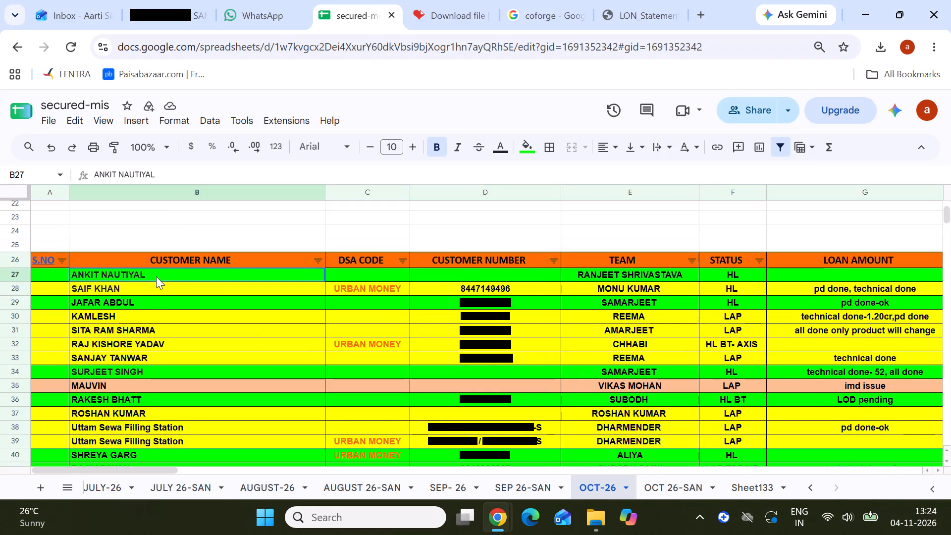
pyautogui.click(153, 295)
pyautogui.click(148, 306)
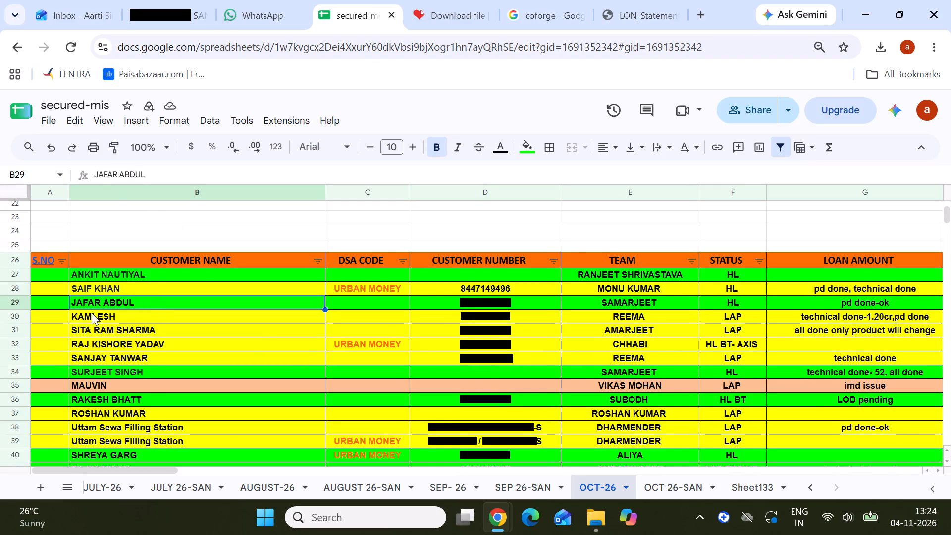
# Go through the loan cases in rows 30 to 32 of the OCT-26 sheet.
pyautogui.click(92, 313)
pyautogui.moveTo(47, 314); pyautogui.dragTo(519, 314)
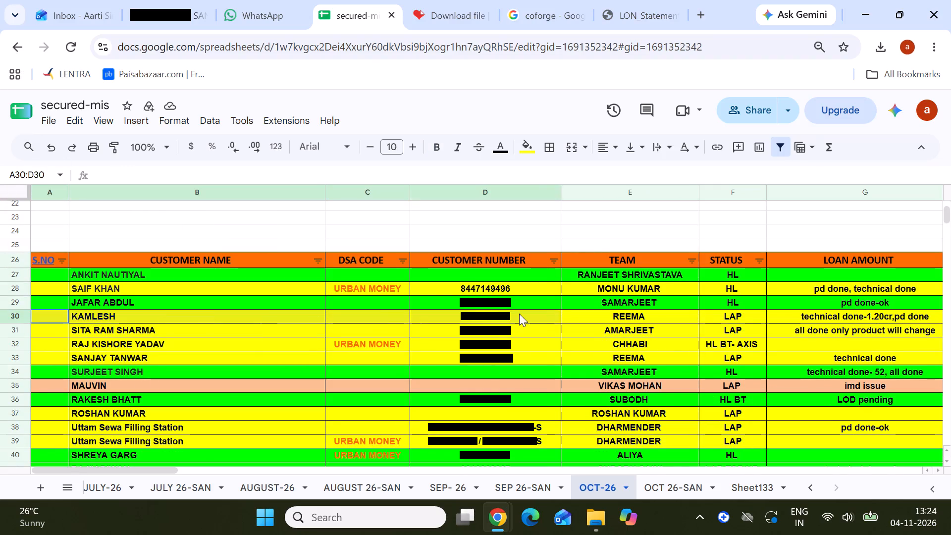
pyautogui.moveTo(519, 314); pyautogui.dragTo(950, 314)
pyautogui.click(495, 338)
pyautogui.click(159, 329)
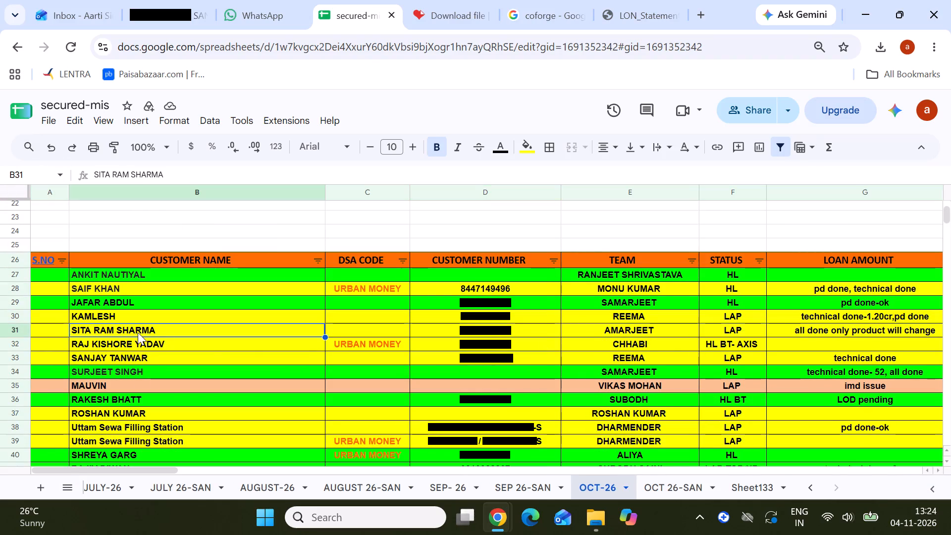
pyautogui.click(104, 347)
# Select entire rows 32, 33, 37, 39 and 42 together on the OCT-26 sheet, checking the loan and bank details.
pyautogui.click(19, 341)
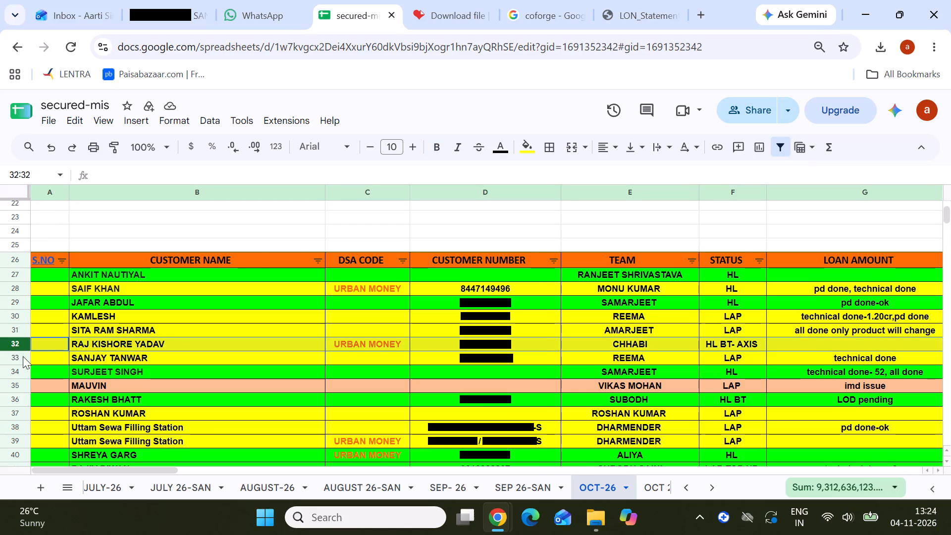
pyautogui.keyDown('ctrl'); pyautogui.click(17, 356); pyautogui.keyUp('ctrl')
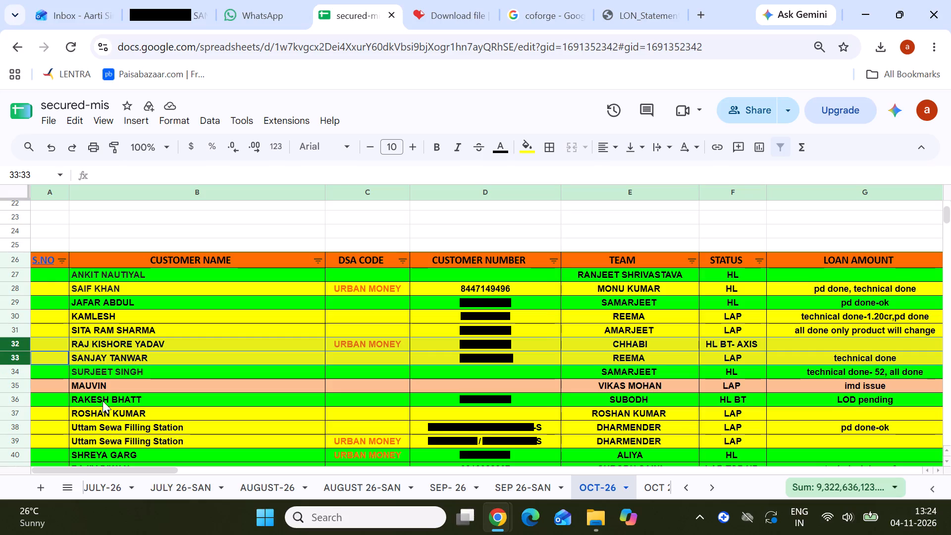
pyautogui.scroll(-1, 103, 401)
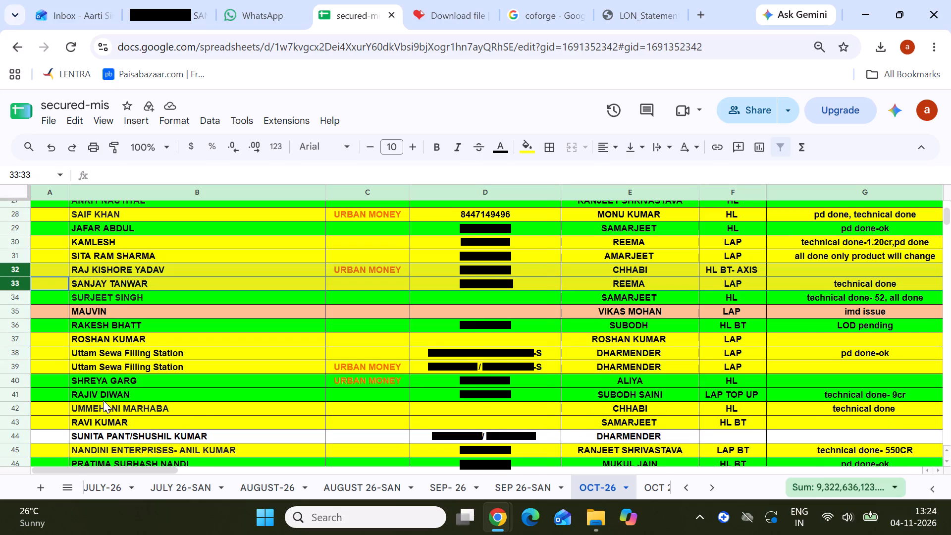
pyautogui.keyDown('ctrl'); pyautogui.click(16, 341); pyautogui.keyUp('ctrl')
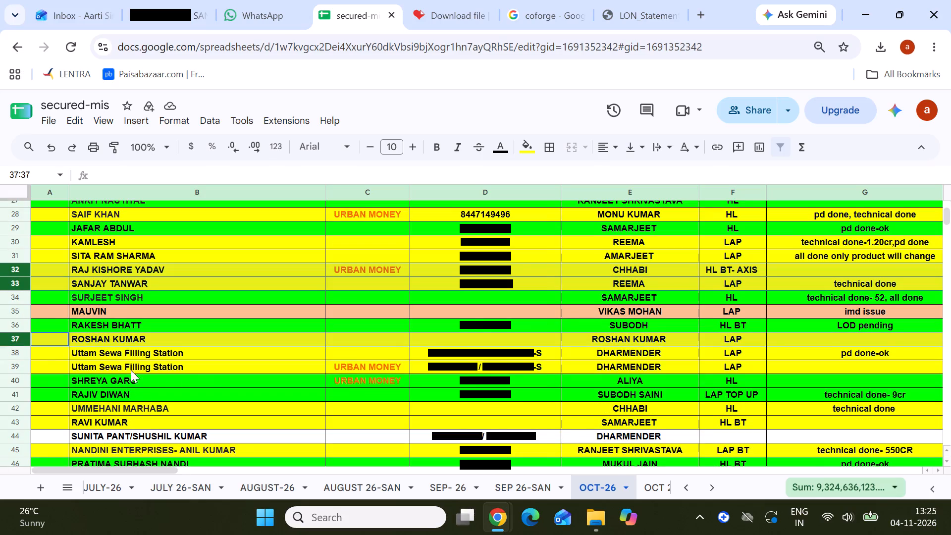
pyautogui.moveTo(163, 470); pyautogui.dragTo(201, 471)
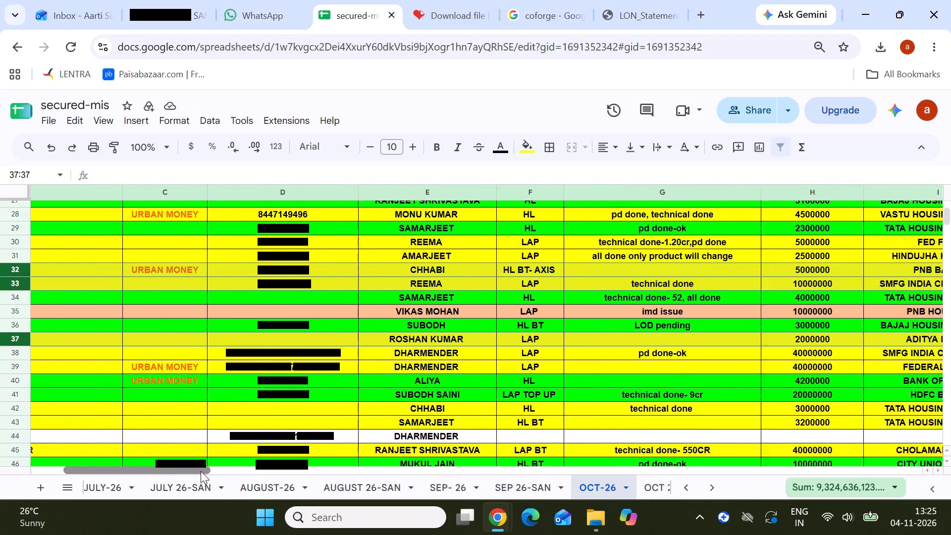
pyautogui.moveTo(201, 471); pyautogui.dragTo(212, 473)
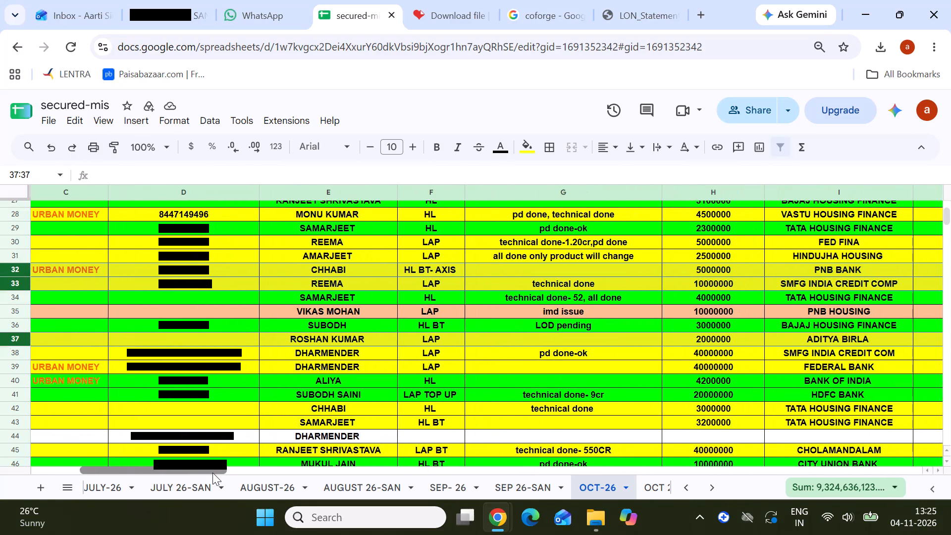
pyautogui.moveTo(212, 473); pyautogui.dragTo(135, 474)
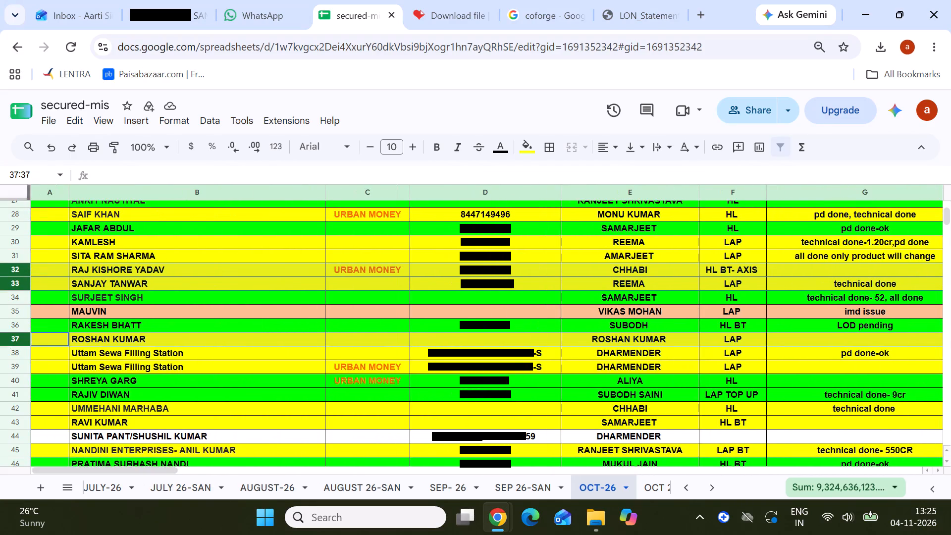
pyautogui.keyDown('ctrl'); pyautogui.click(13, 368); pyautogui.keyUp('ctrl')
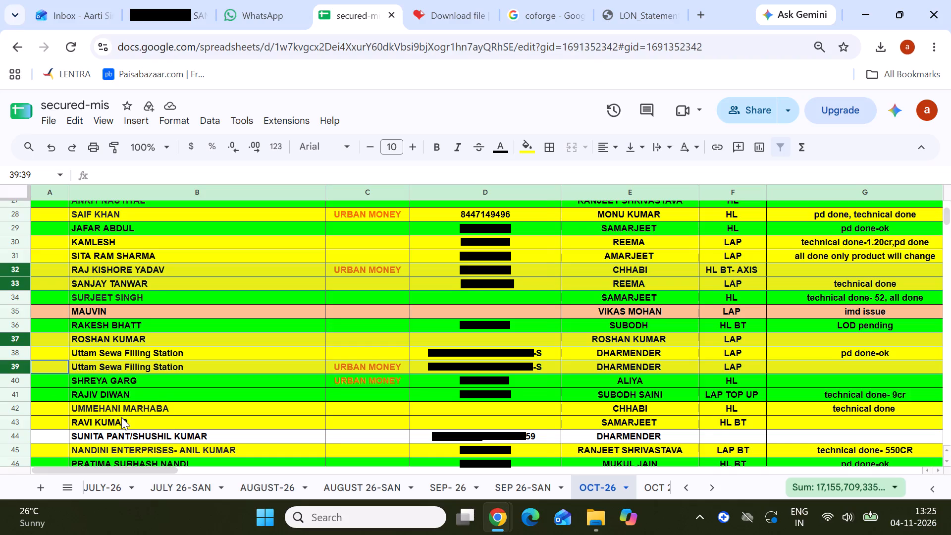
pyautogui.keyDown('ctrl'); pyautogui.click(12, 408); pyautogui.keyUp('ctrl')
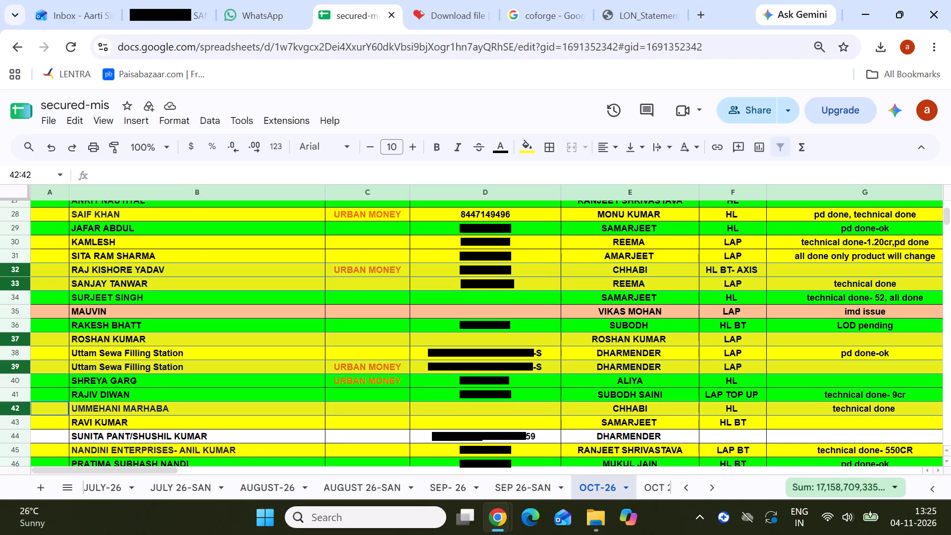
# Add case rows 48, 51, 54 and 59 to the row selection, checking their loan amounts and banks.
pyautogui.scroll(-1, 171, 406)
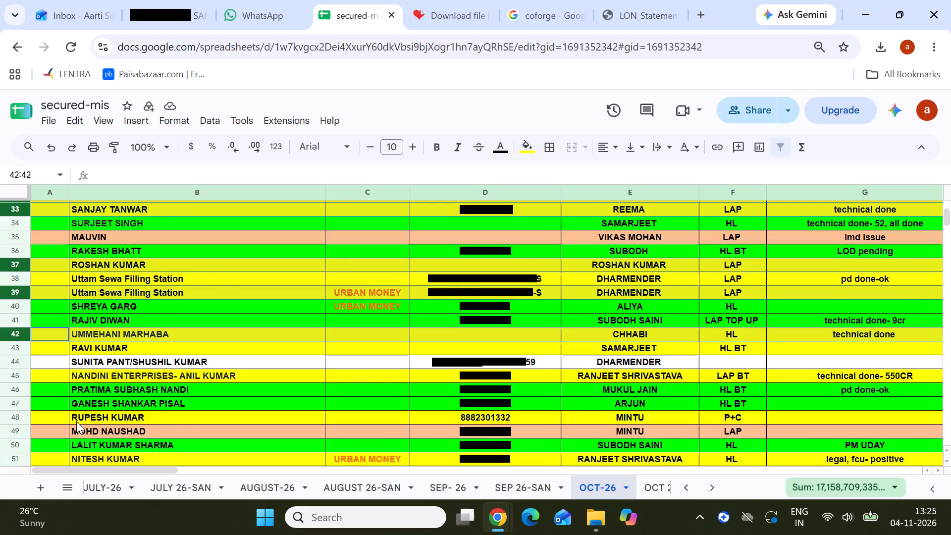
pyautogui.scroll(-1, 76, 421)
pyautogui.keyDown('ctrl'); pyautogui.click(18, 343); pyautogui.keyUp('ctrl')
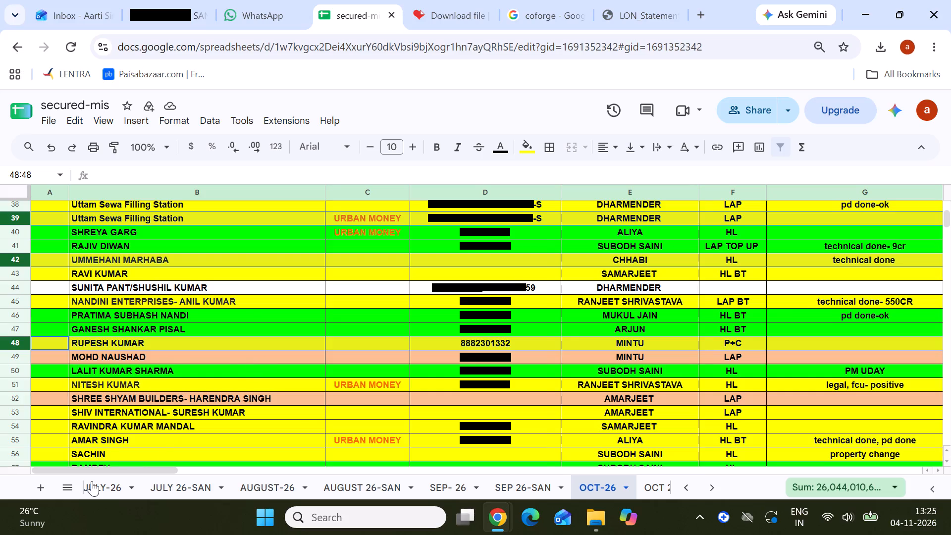
pyautogui.moveTo(133, 471); pyautogui.dragTo(204, 477)
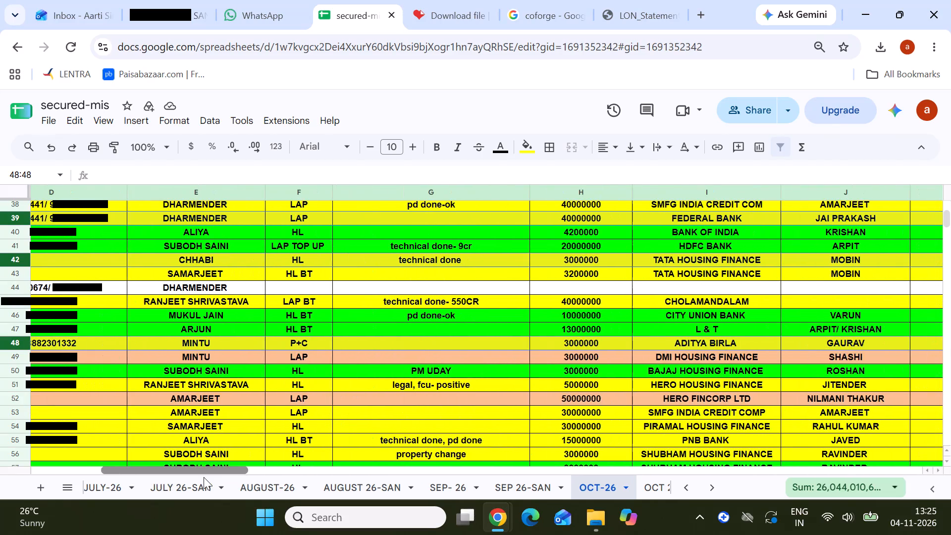
pyautogui.moveTo(204, 477); pyautogui.dragTo(44, 471)
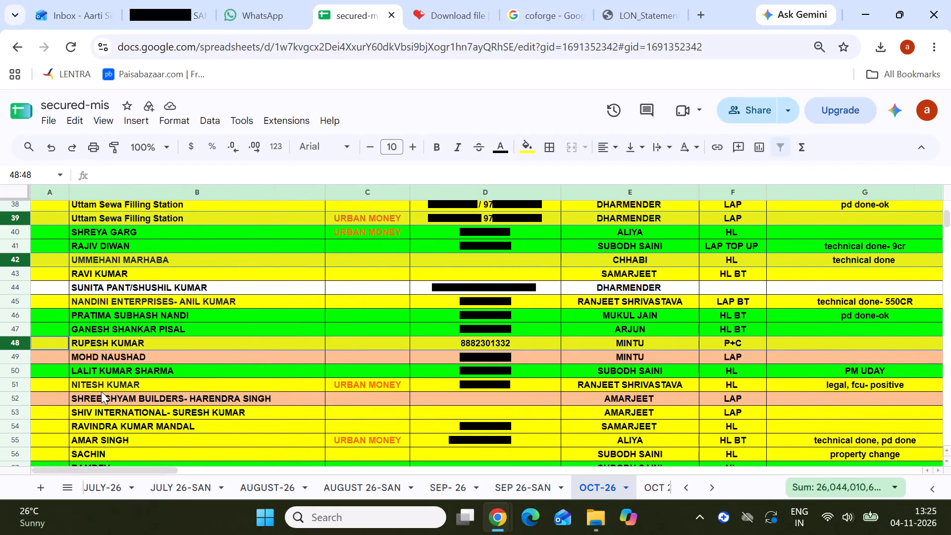
pyautogui.keyDown('ctrl'); pyautogui.click(17, 388); pyautogui.keyUp('ctrl')
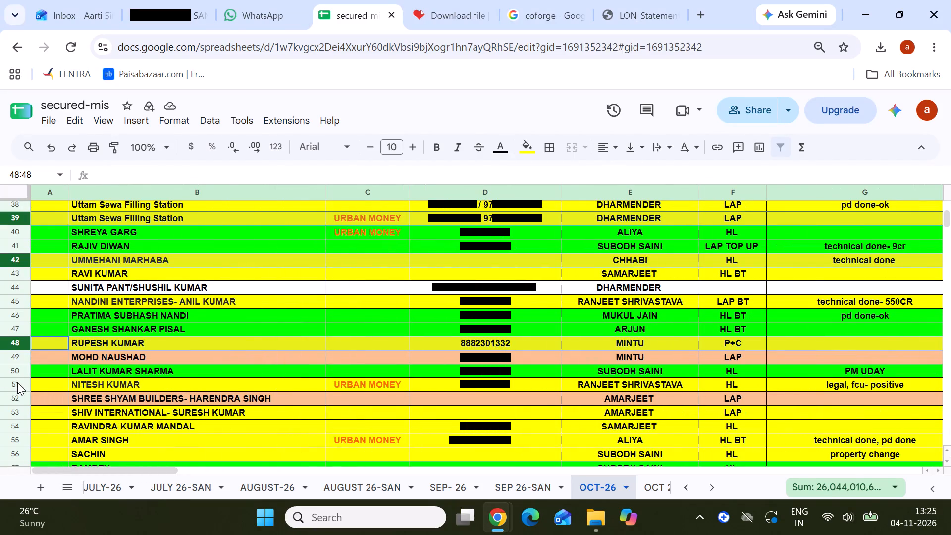
pyautogui.keyDown('ctrl'); pyautogui.click(17, 382); pyautogui.keyUp('ctrl')
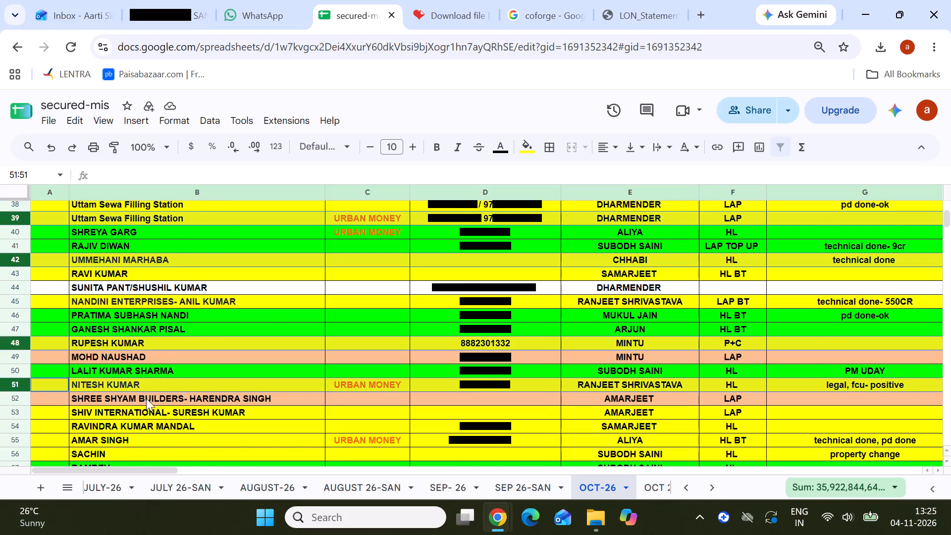
pyautogui.scroll(-1, 154, 398)
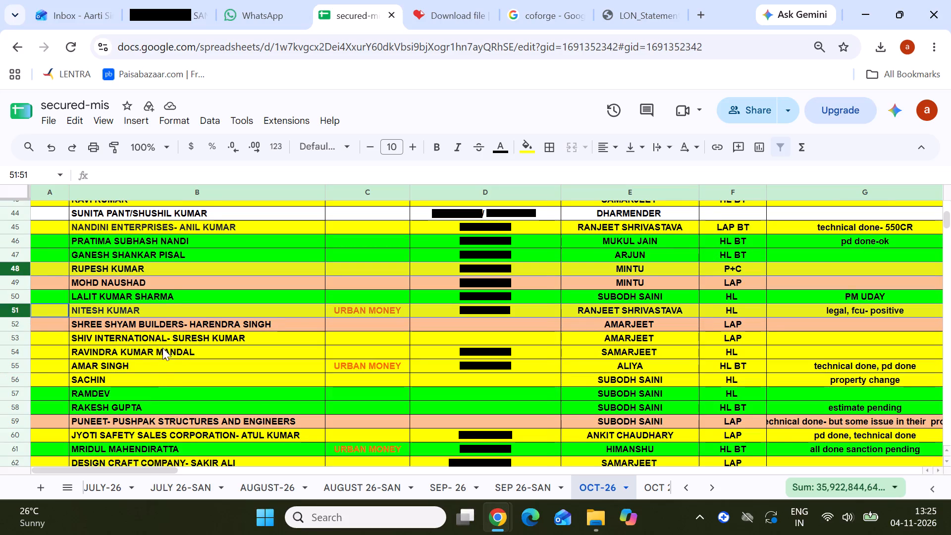
pyautogui.keyDown('ctrl'); pyautogui.click(21, 352); pyautogui.keyUp('ctrl')
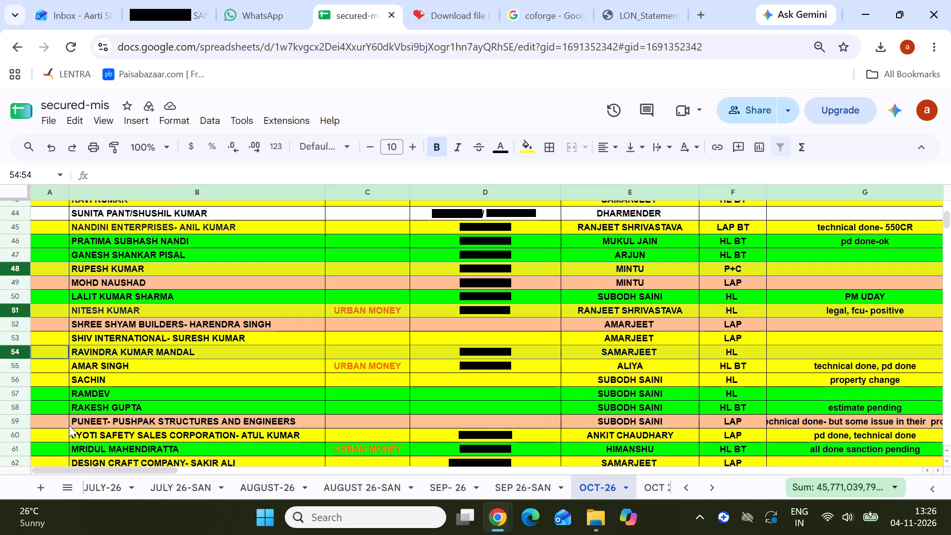
pyautogui.keyDown('ctrl'); pyautogui.click(20, 421); pyautogui.keyUp('ctrl')
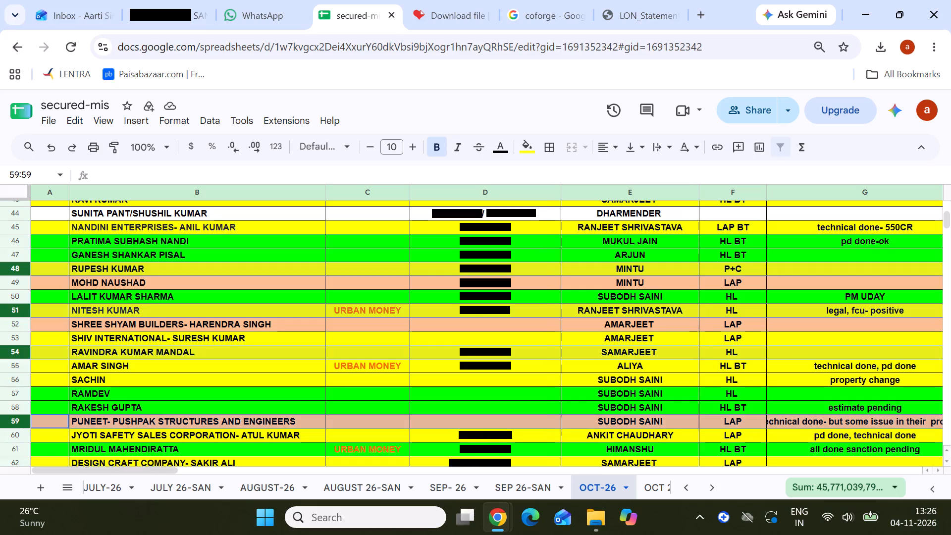
pyautogui.moveTo(161, 470); pyautogui.dragTo(212, 472)
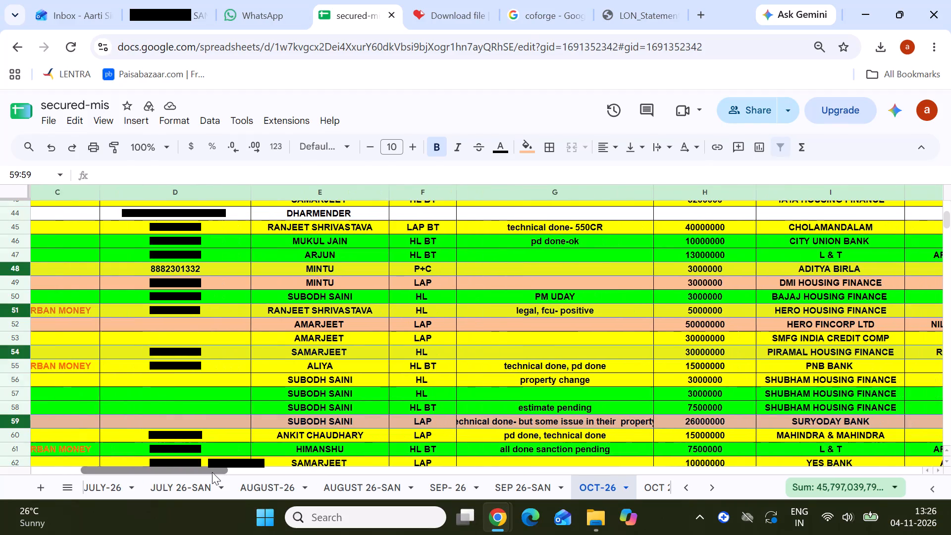
pyautogui.moveTo(212, 472); pyautogui.dragTo(122, 477)
# Add case rows 60, 62, 65 and 66 to the row selection, checking the amount and bank columns.
pyautogui.scroll(-1, 158, 440)
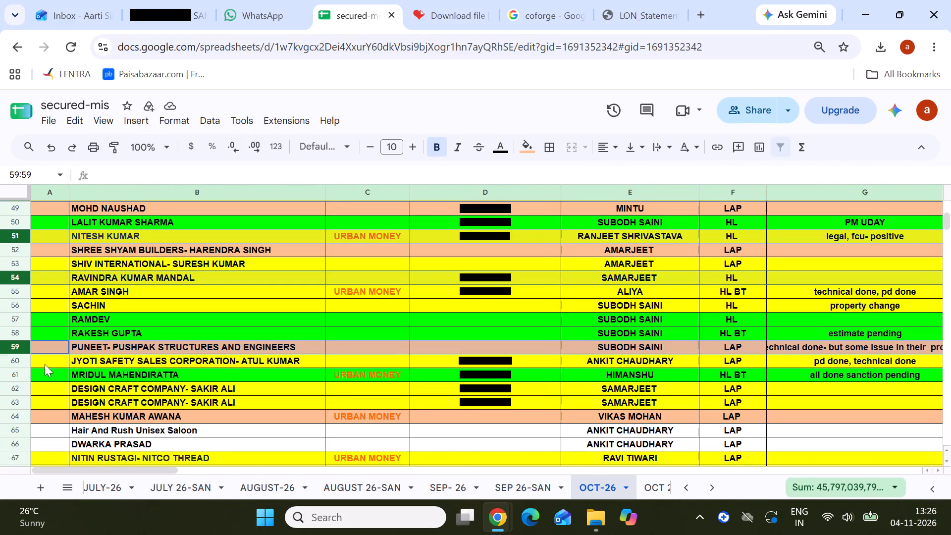
pyautogui.keyDown('ctrl'); pyautogui.click(14, 365); pyautogui.keyUp('ctrl')
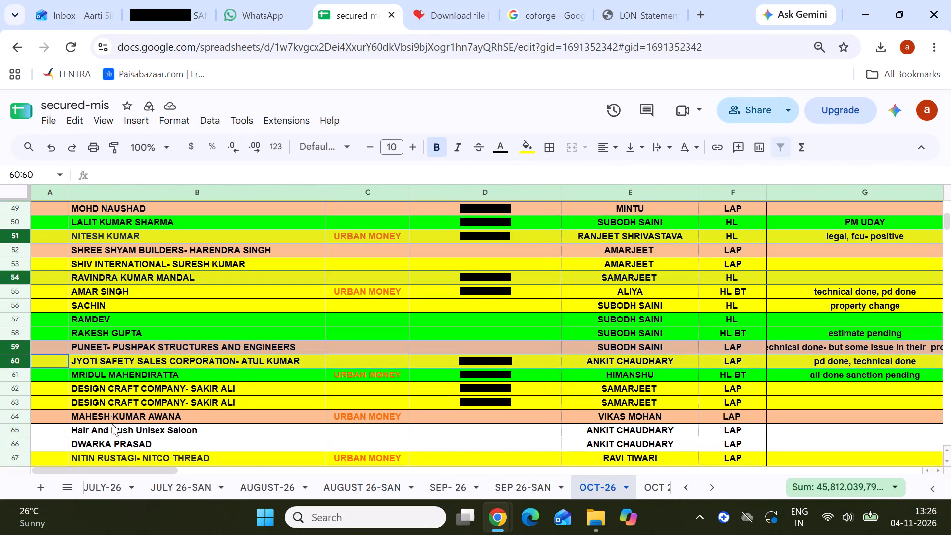
pyautogui.moveTo(148, 469); pyautogui.dragTo(190, 470)
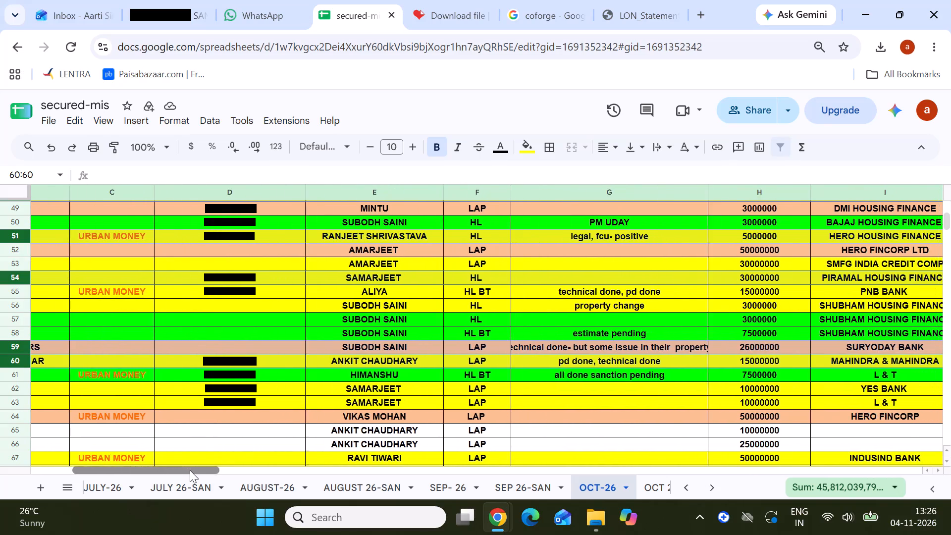
pyautogui.moveTo(190, 470); pyautogui.dragTo(94, 473)
pyautogui.keyDown('ctrl'); pyautogui.click(21, 389); pyautogui.keyUp('ctrl')
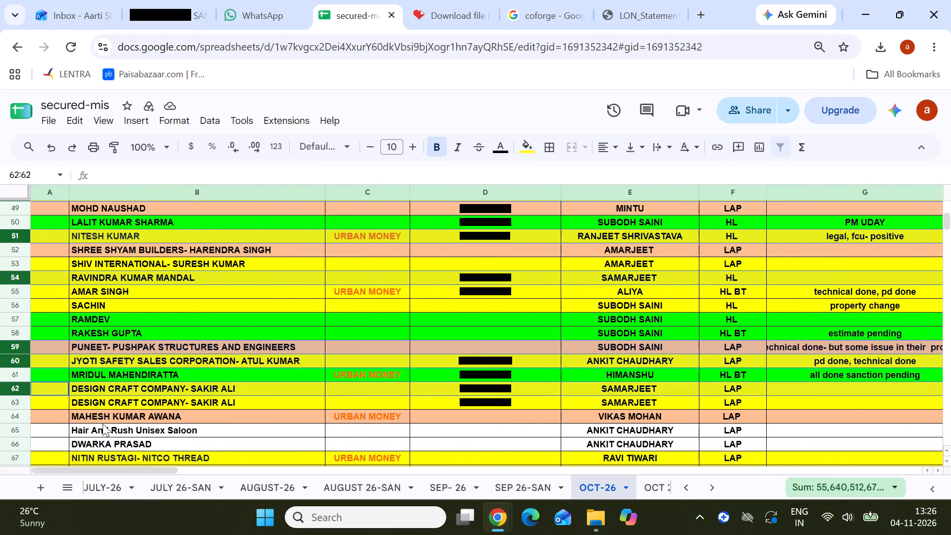
pyautogui.scroll(-1, 146, 409)
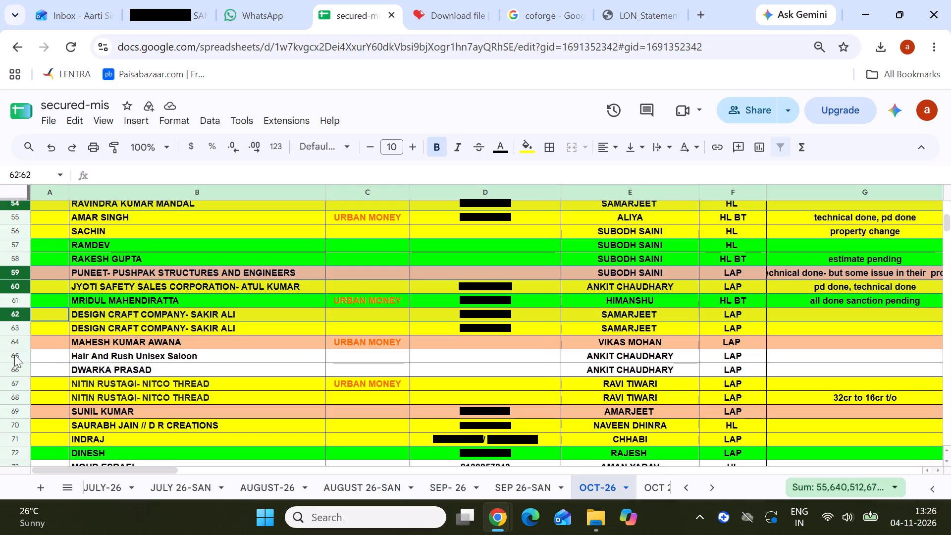
pyautogui.keyDown('ctrl'); pyautogui.moveTo(16, 354); pyautogui.dragTo(16, 365); pyautogui.keyUp('ctrl')
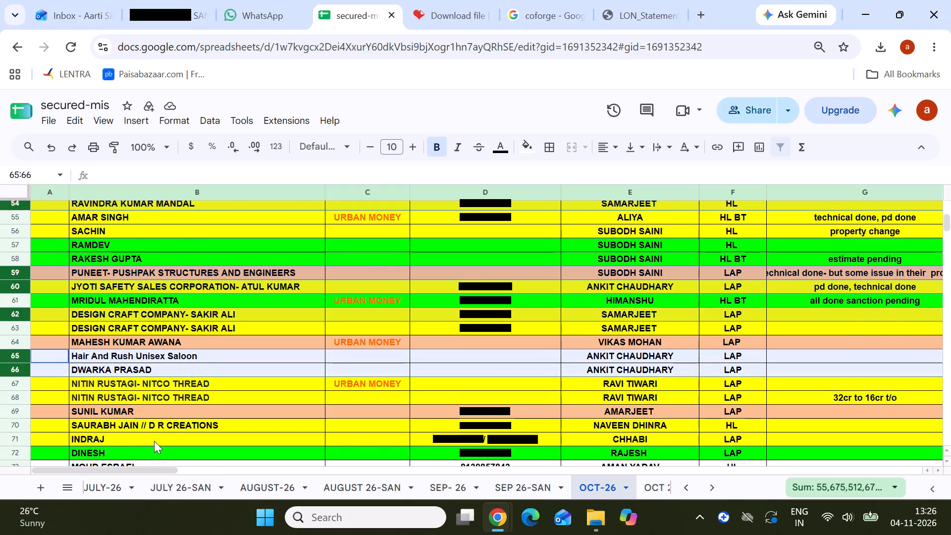
# Add case rows 73, 74 and 75 to the row selection on OCT-26, checking their loan amounts and banks.
pyautogui.scroll(-1, 154, 441)
pyautogui.moveTo(154, 471); pyautogui.dragTo(208, 469)
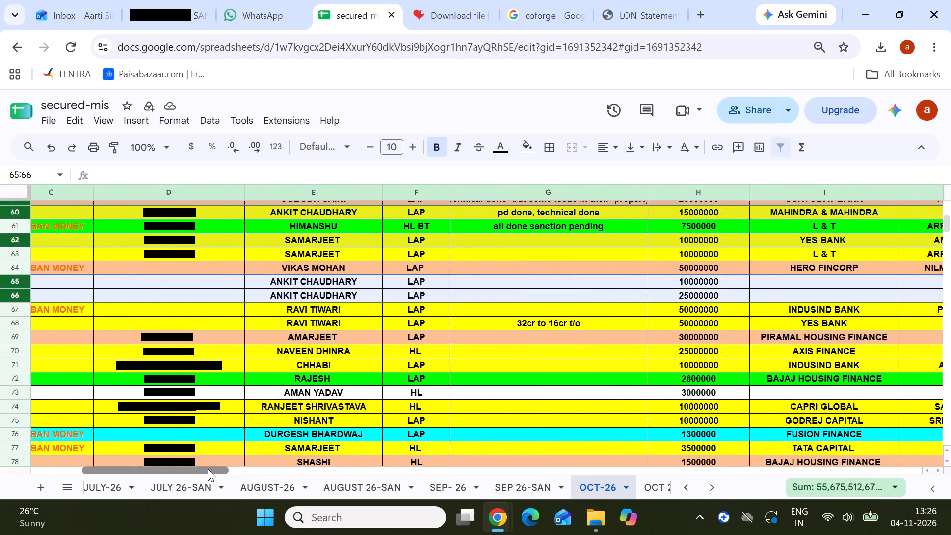
pyautogui.moveTo(208, 469); pyautogui.dragTo(214, 469)
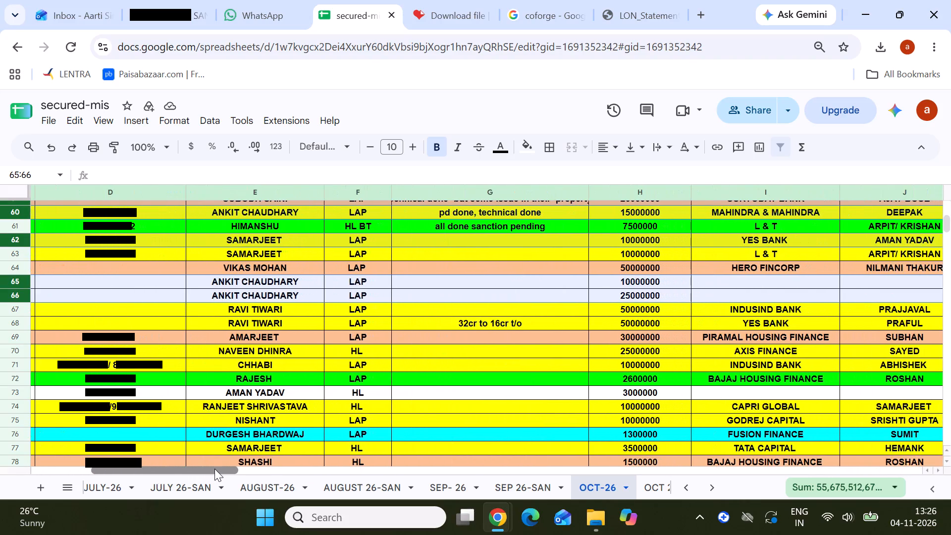
pyautogui.moveTo(214, 469); pyautogui.dragTo(99, 472)
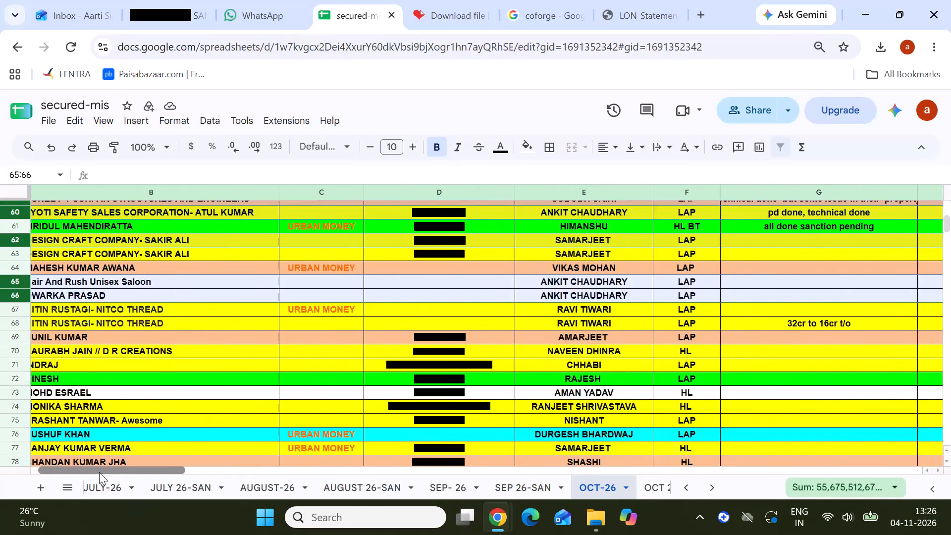
pyautogui.moveTo(99, 472); pyautogui.dragTo(88, 472)
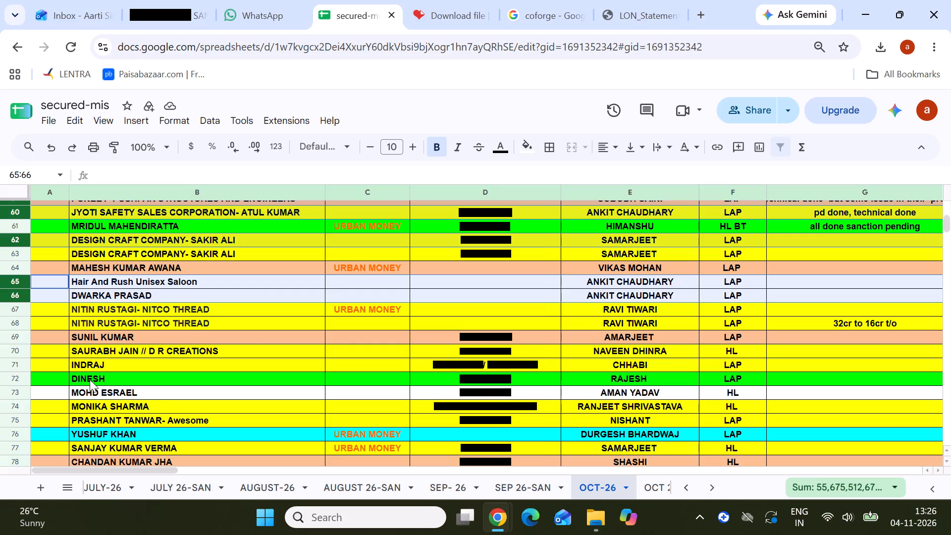
pyautogui.click(704, 488)
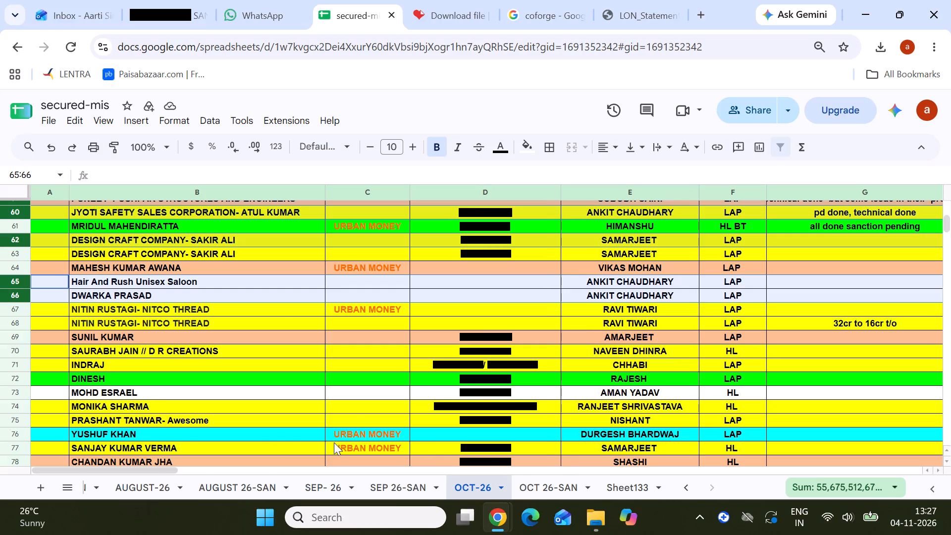
pyautogui.keyDown('ctrl'); pyautogui.click(11, 391); pyautogui.keyUp('ctrl')
pyautogui.keyDown('ctrl'); pyautogui.click(5, 405); pyautogui.keyUp('ctrl')
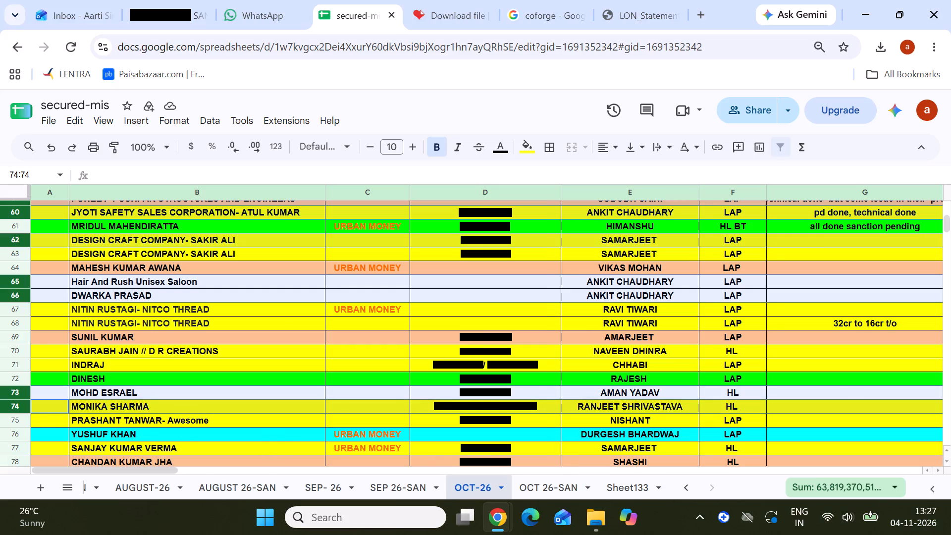
pyautogui.keyDown('ctrl'); pyautogui.click(15, 421); pyautogui.keyUp('ctrl')
# Check the loan amounts and banks of the following cases and add row 78 to the row selection.
pyautogui.scroll(-1, 153, 400)
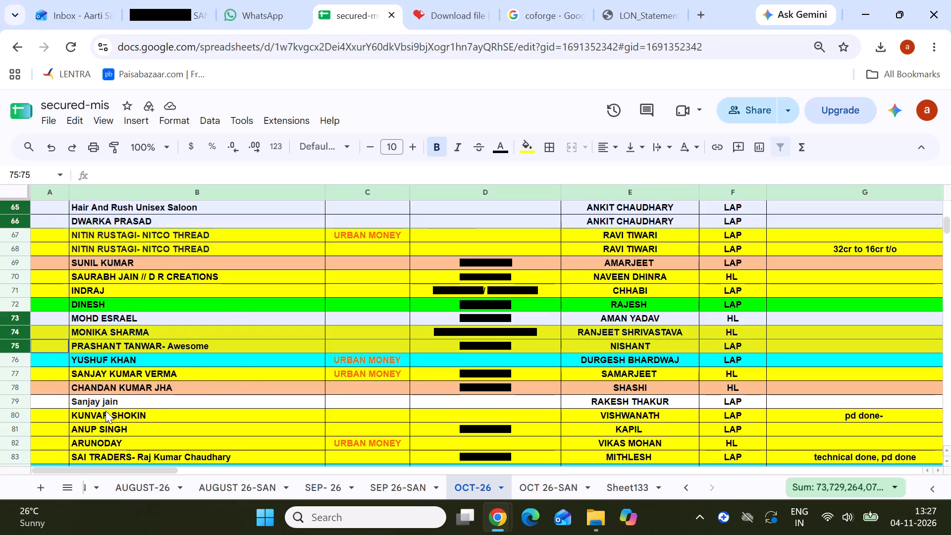
pyautogui.moveTo(160, 469); pyautogui.dragTo(178, 471)
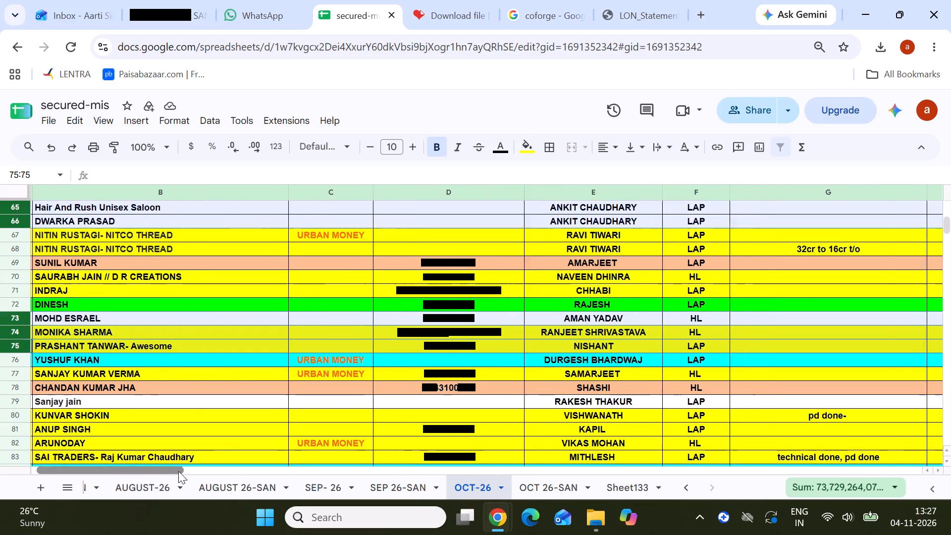
pyautogui.moveTo(178, 471); pyautogui.dragTo(226, 478)
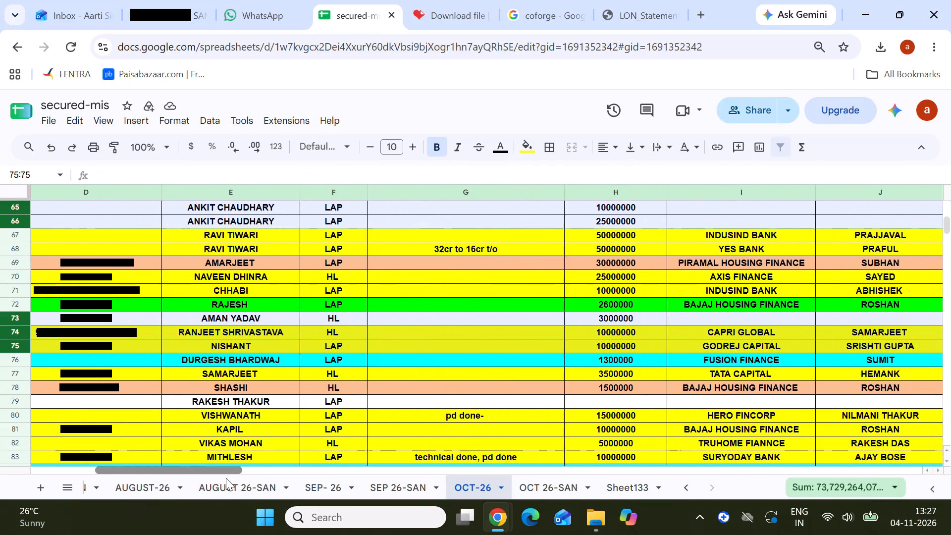
pyautogui.moveTo(226, 478); pyautogui.dragTo(67, 479)
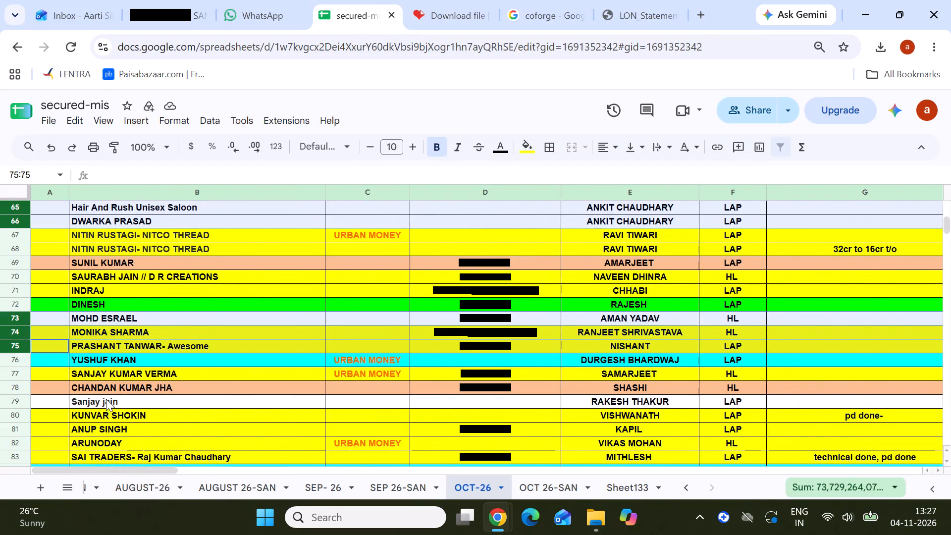
pyautogui.keyDown('ctrl'); pyautogui.click(17, 387); pyautogui.keyUp('ctrl')
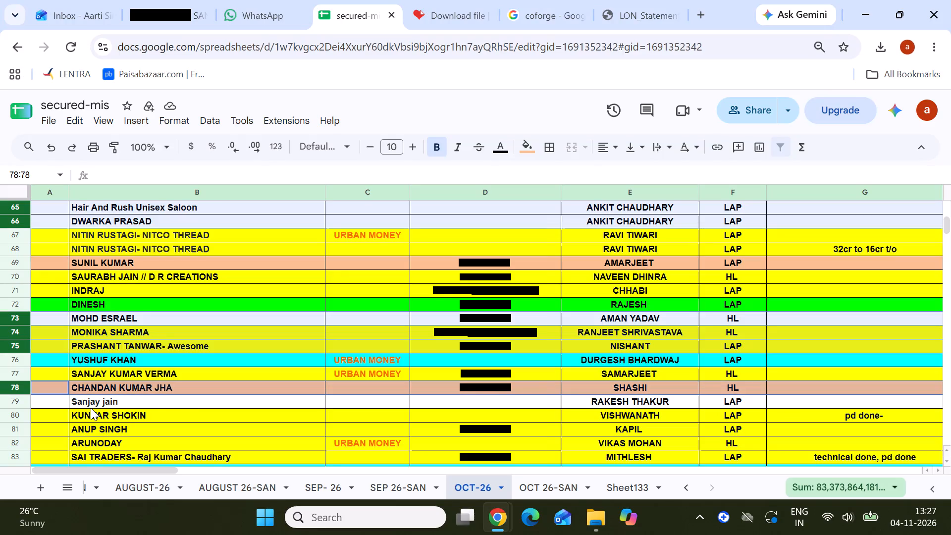
# Cross-check cases on the OCT 26-SAN sheet and add OCT-26 rows 88 and 92 to the row selection.
pyautogui.scroll(-1, 109, 421)
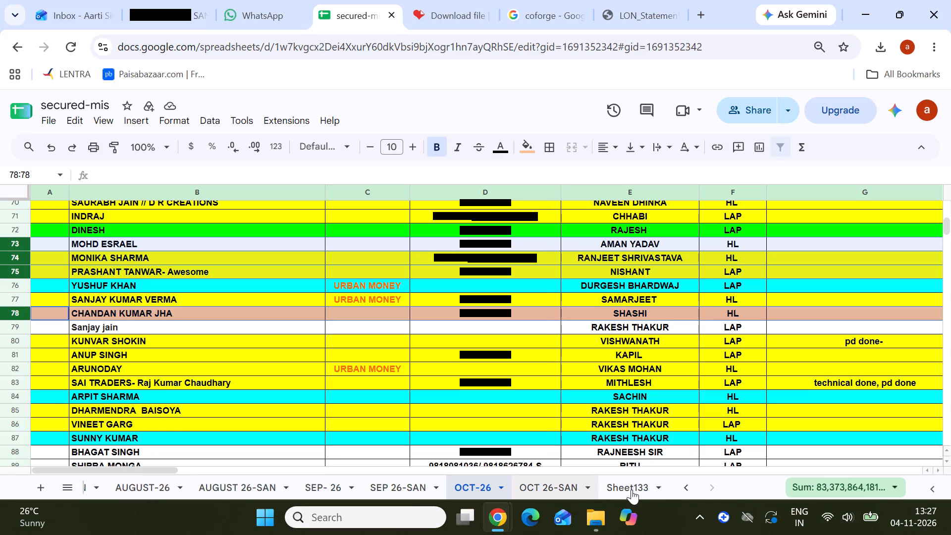
pyautogui.click(558, 488)
pyautogui.scroll(1, 166, 369)
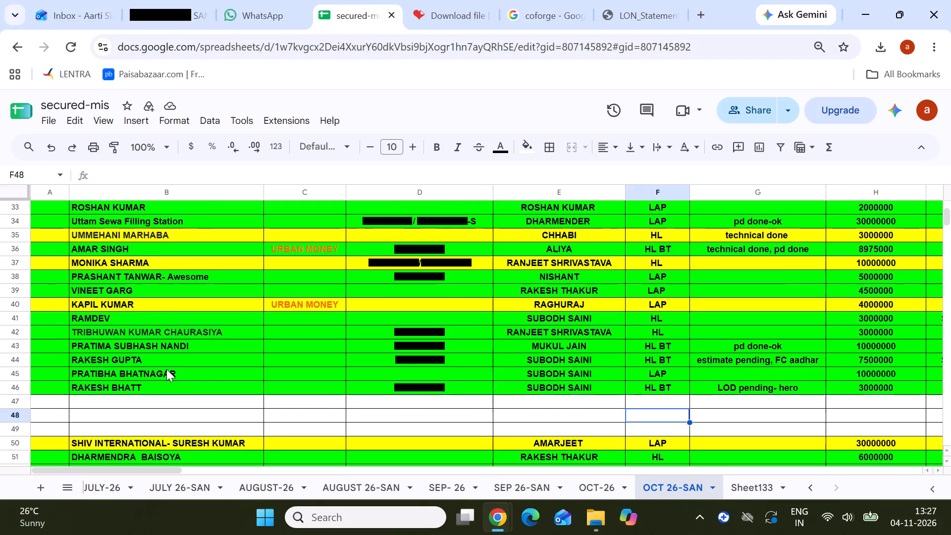
pyautogui.click(593, 489)
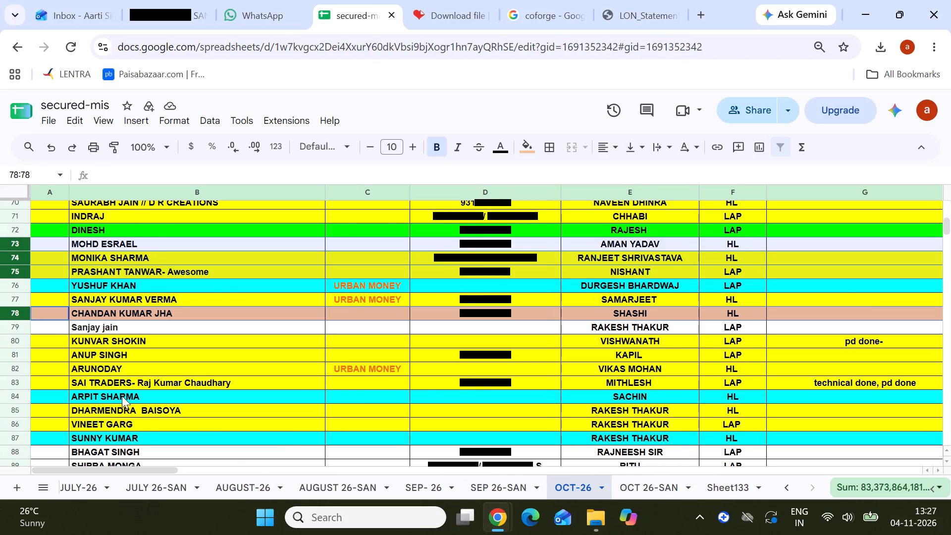
pyautogui.scroll(-2, 123, 398)
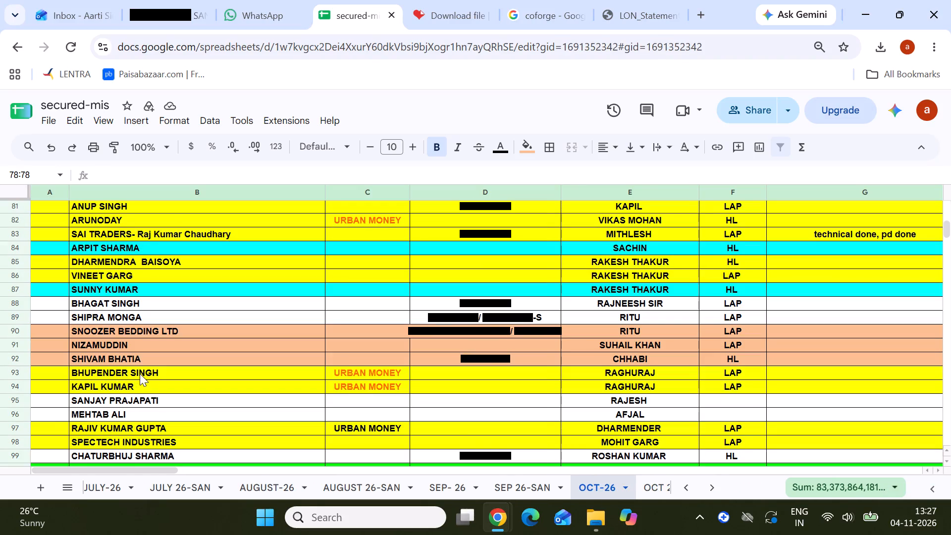
pyautogui.keyDown('ctrl'); pyautogui.click(17, 303); pyautogui.keyUp('ctrl')
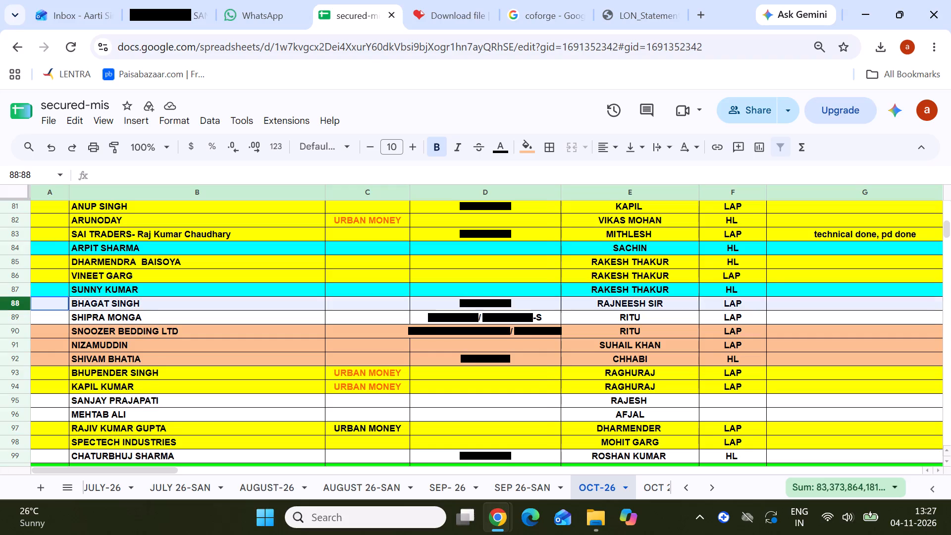
pyautogui.scroll(1, 116, 337)
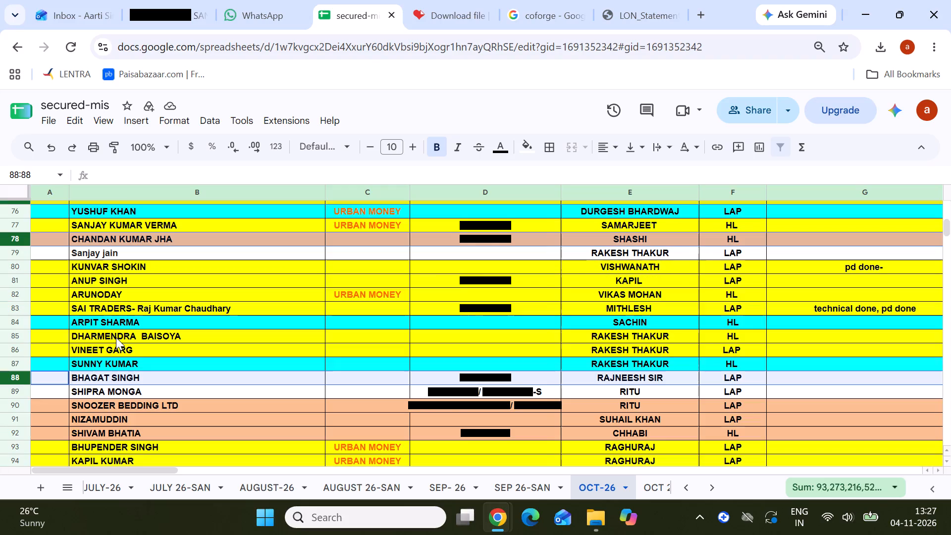
pyautogui.scroll(-1, 118, 337)
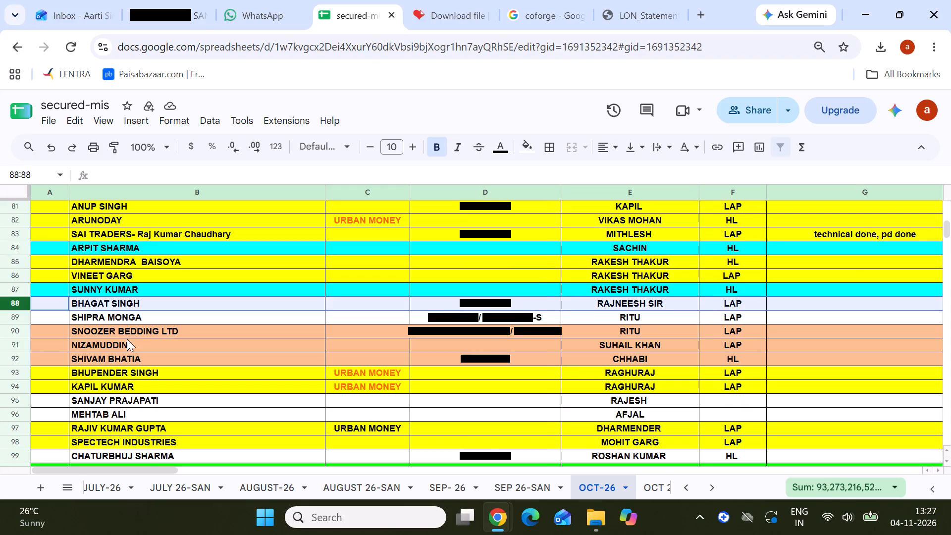
pyautogui.keyDown('ctrl'); pyautogui.click(14, 359); pyautogui.keyUp('ctrl')
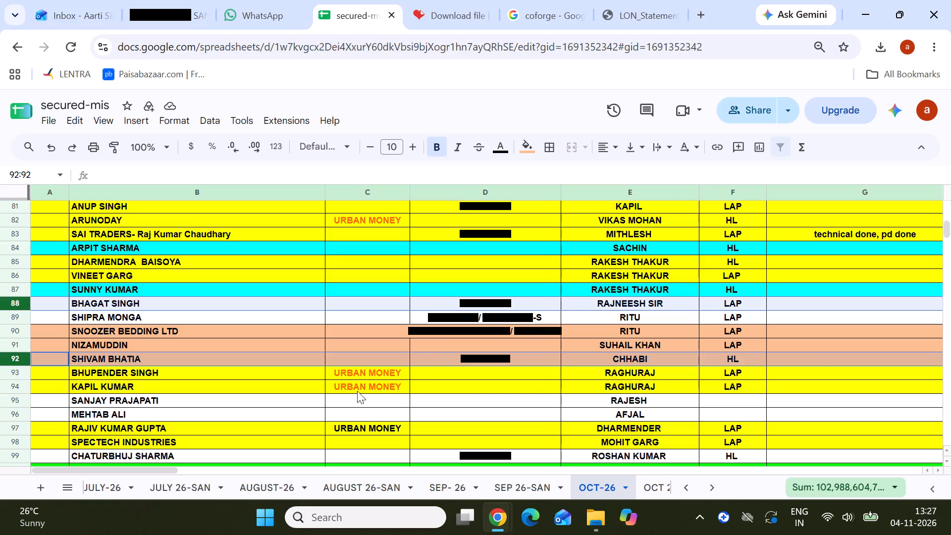
# Add case rows 98, 99, 101 and the whole block of rows 102 to 114 to the row selection.
pyautogui.scroll(-1, 100, 380)
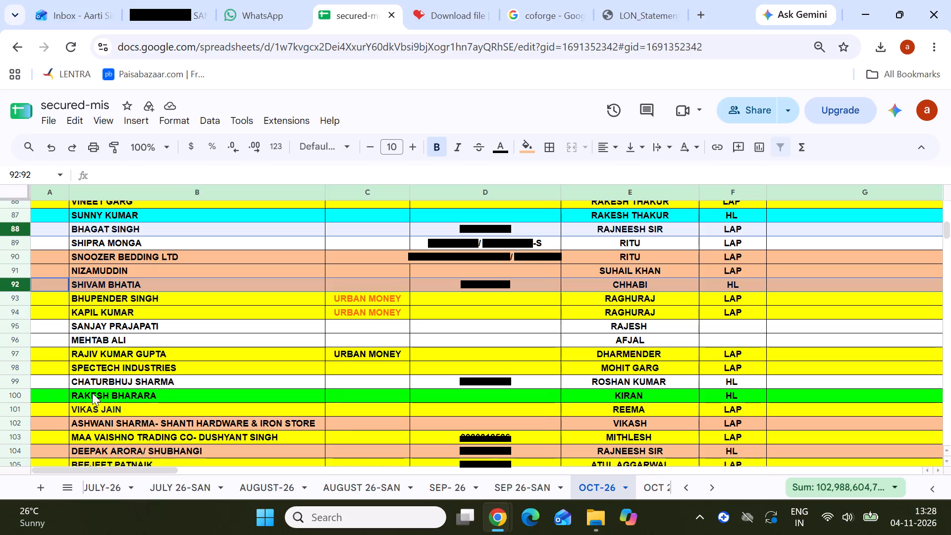
pyautogui.keyDown('ctrl'); pyautogui.click(8, 367); pyautogui.keyUp('ctrl')
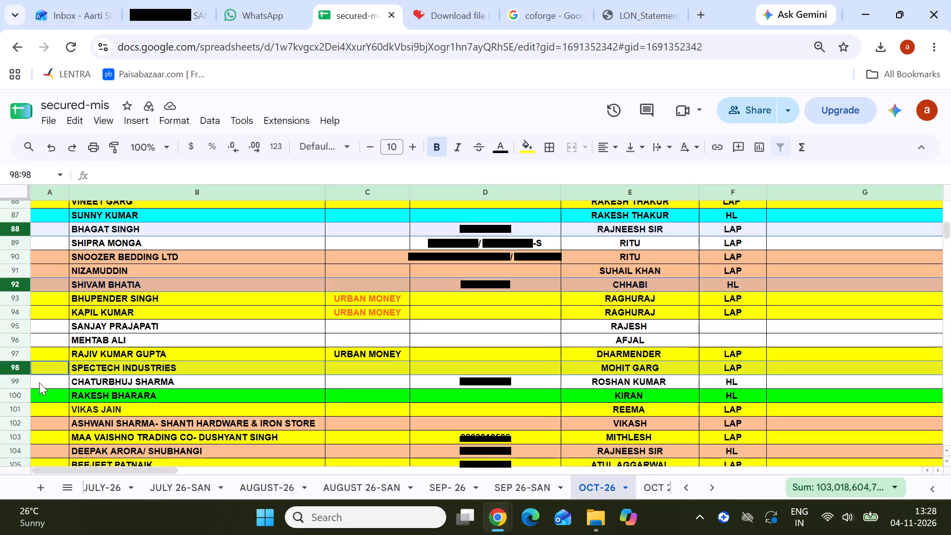
pyautogui.keyDown('ctrl'); pyautogui.click(10, 380); pyautogui.keyUp('ctrl')
pyautogui.scroll(-1, 115, 400)
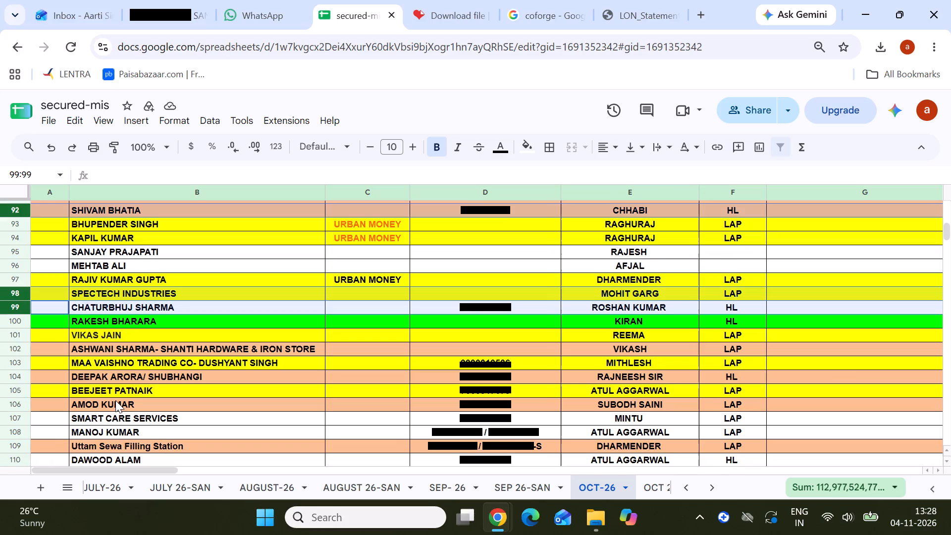
pyautogui.keyDown('ctrl'); pyautogui.click(17, 337); pyautogui.keyUp('ctrl')
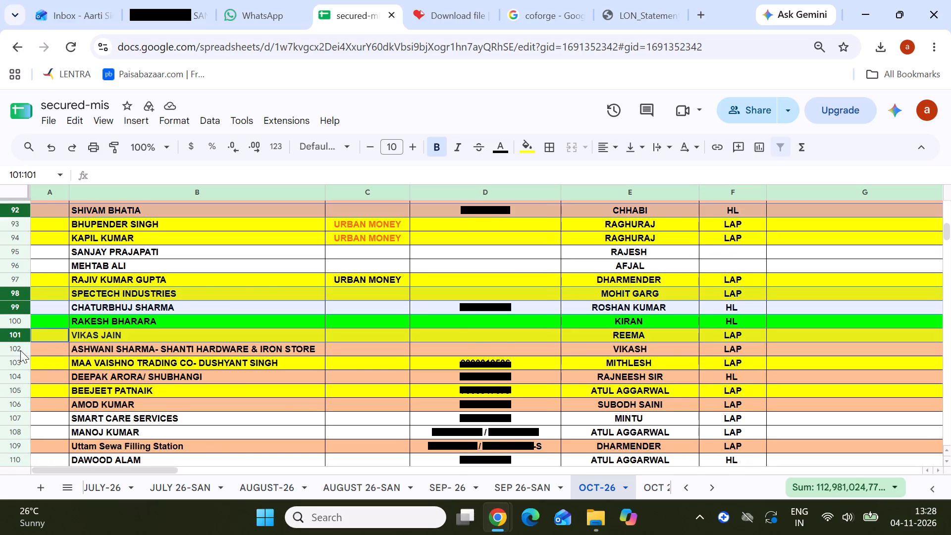
pyautogui.scroll(-1, 117, 363)
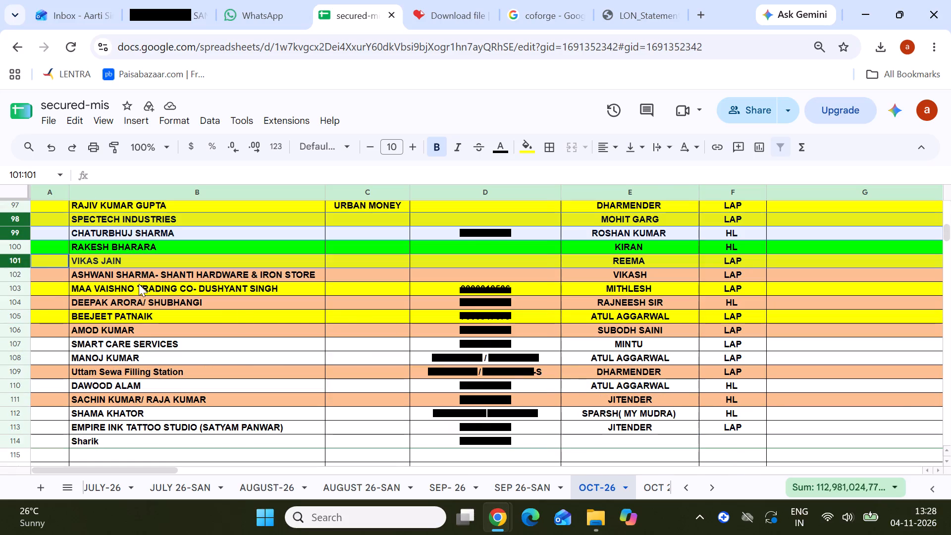
pyautogui.keyDown('ctrl'); pyautogui.moveTo(13, 275); pyautogui.dragTo(13, 305); pyautogui.keyUp('ctrl')
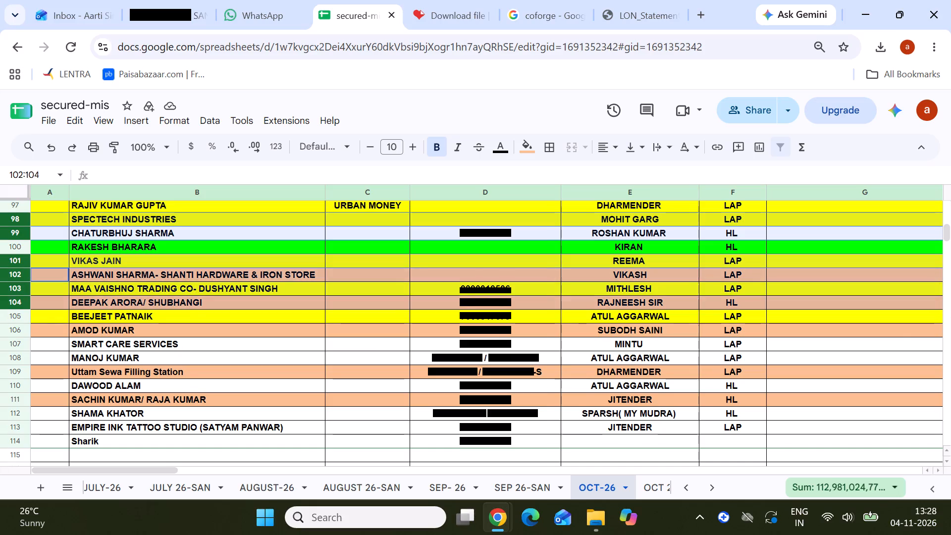
pyautogui.keyDown('ctrl'); pyautogui.moveTo(13, 305); pyautogui.dragTo(1, 439); pyautogui.keyUp('ctrl')
# Copy all the selected OCT-26 case rows and paste them into Sheet133 starting at cell A11.
pyautogui.hotkey('ctrl', 'c')
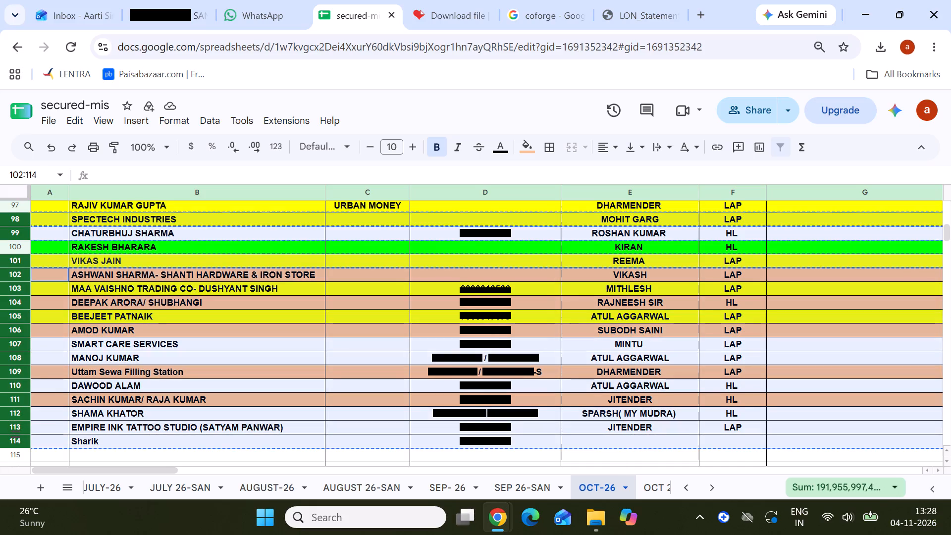
pyautogui.scroll(12, 211, 331)
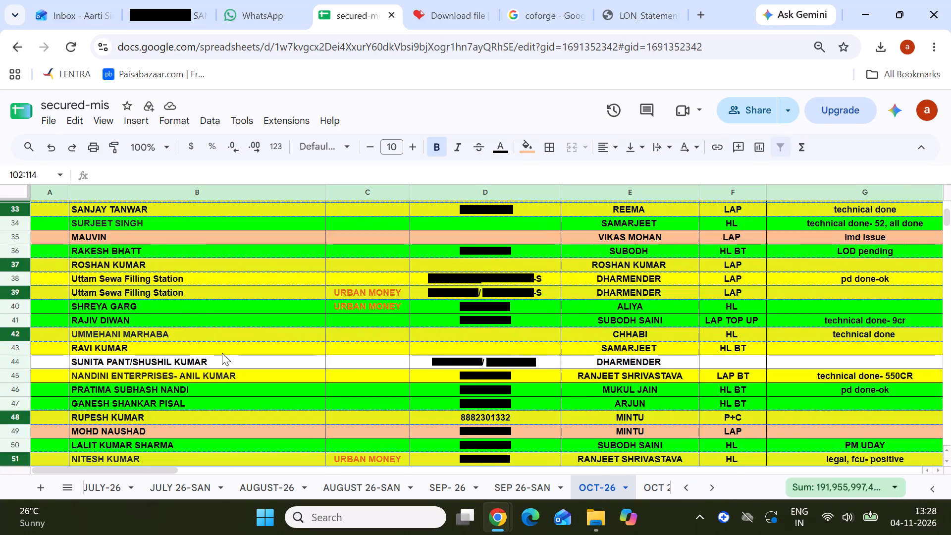
pyautogui.scroll(3, 223, 353)
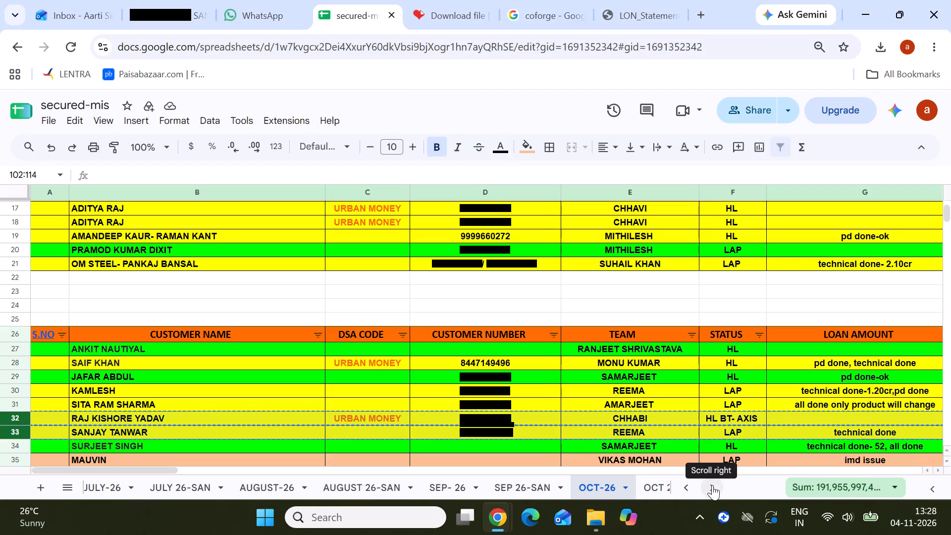
pyautogui.click(712, 485)
pyautogui.click(629, 487)
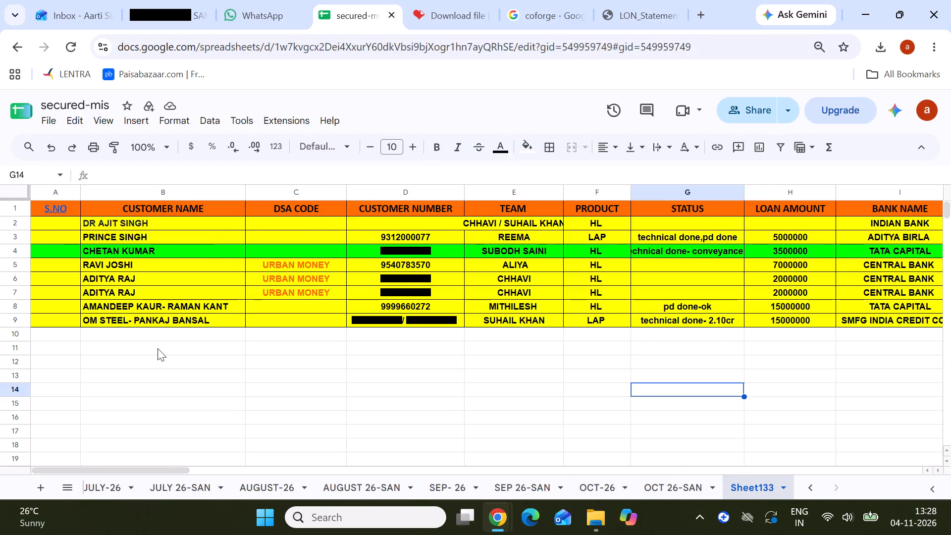
pyautogui.click(51, 347)
pyautogui.hotkey('ctrl', 'v')
# Look through the pasted case rows on Sheet133 from row 11 to the end of the list.
pyautogui.scroll(-2, 205, 345)
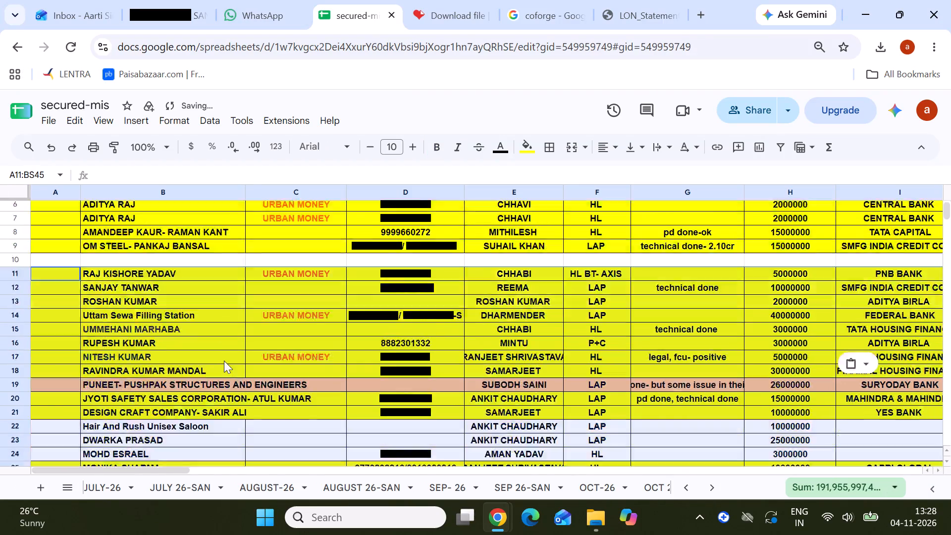
pyautogui.scroll(-5, 224, 361)
pyautogui.click(349, 371)
pyautogui.scroll(5, 332, 379)
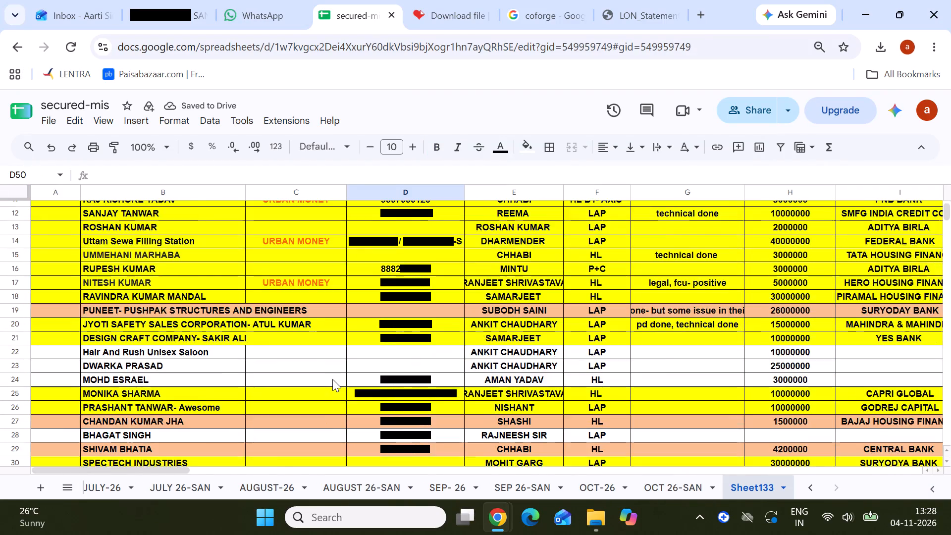
pyautogui.scroll(4, 332, 379)
pyautogui.click(223, 392)
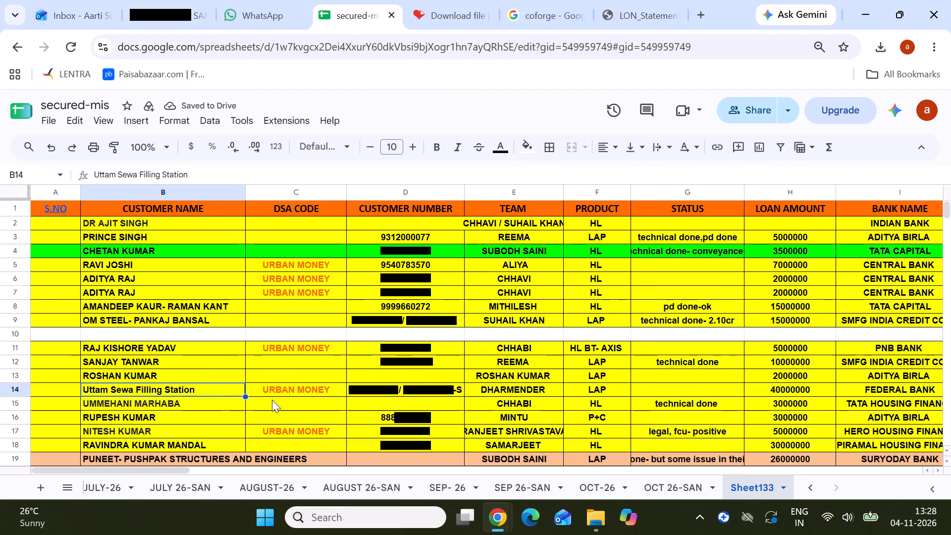
# Fill the row 19 case from column A to K with yellow.
pyautogui.scroll(-2, 289, 379)
pyautogui.moveTo(61, 308); pyautogui.dragTo(658, 318)
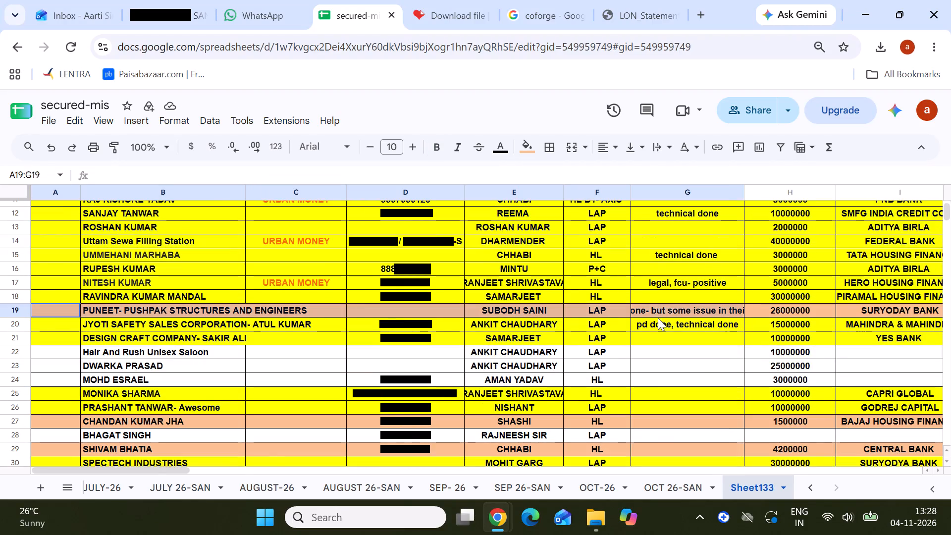
pyautogui.moveTo(658, 318); pyautogui.dragTo(866, 310)
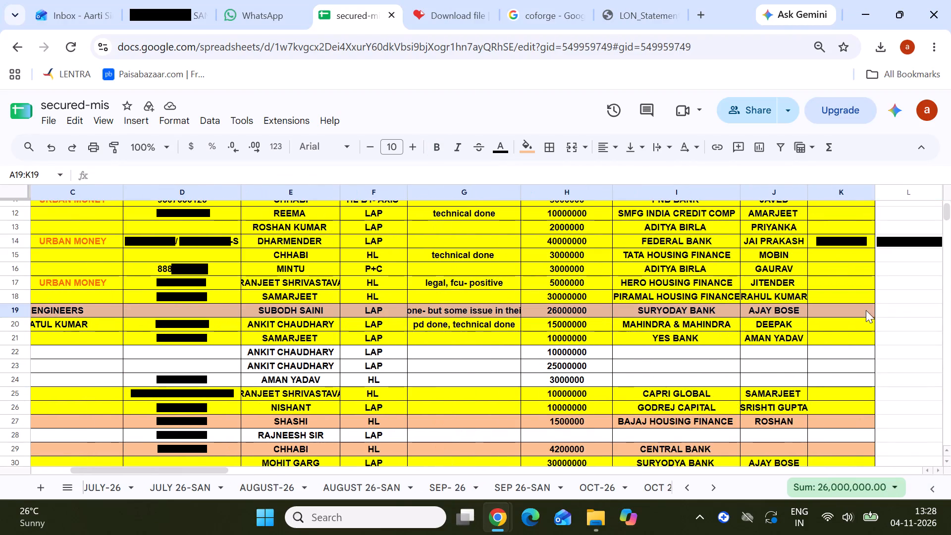
pyautogui.moveTo(866, 310); pyautogui.dragTo(841, 311)
pyautogui.click(527, 153)
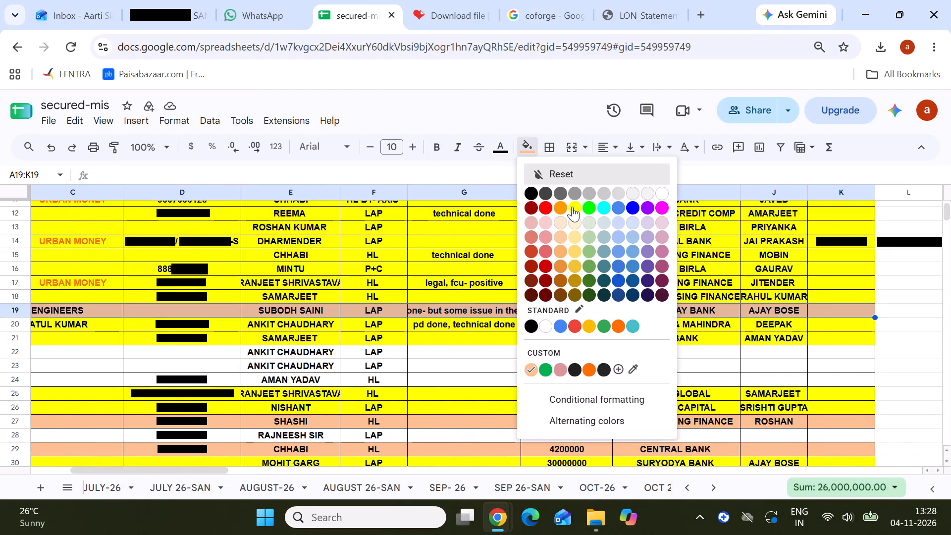
pyautogui.click(572, 207)
pyautogui.click(500, 241)
pyautogui.moveTo(210, 470); pyautogui.dragTo(0, 440)
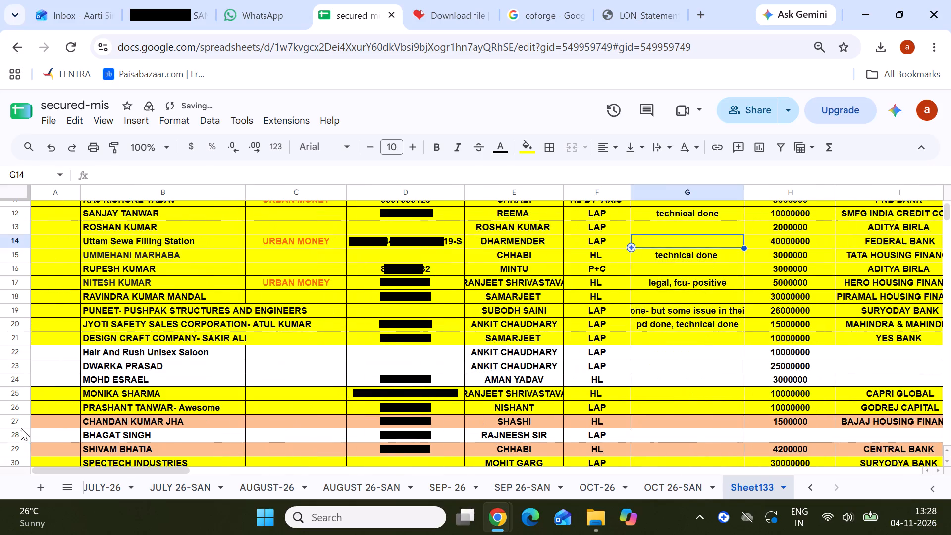
pyautogui.click(342, 334)
# Fill the row 27 case from column A to K with yellow.
pyautogui.scroll(-1, 273, 384)
pyautogui.moveTo(46, 346); pyautogui.dragTo(541, 353)
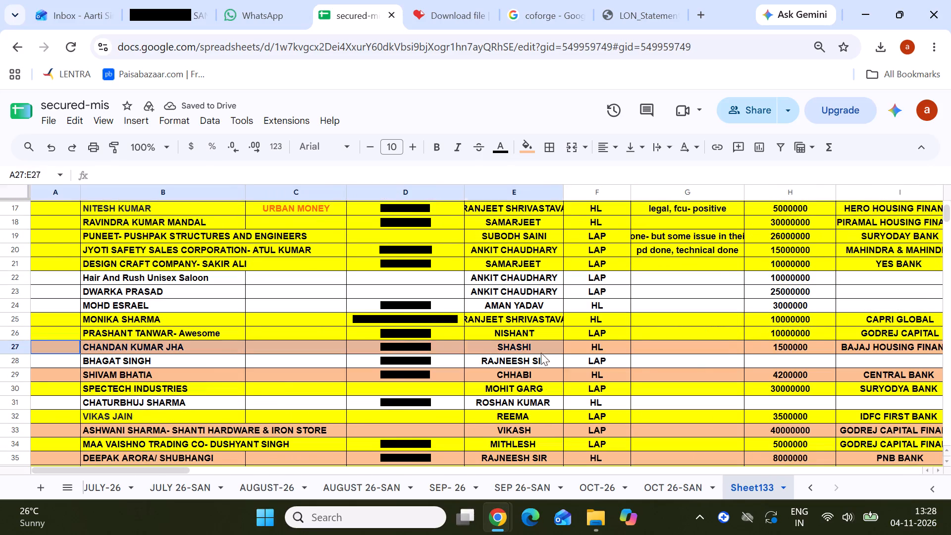
pyautogui.moveTo(541, 353); pyautogui.dragTo(825, 345)
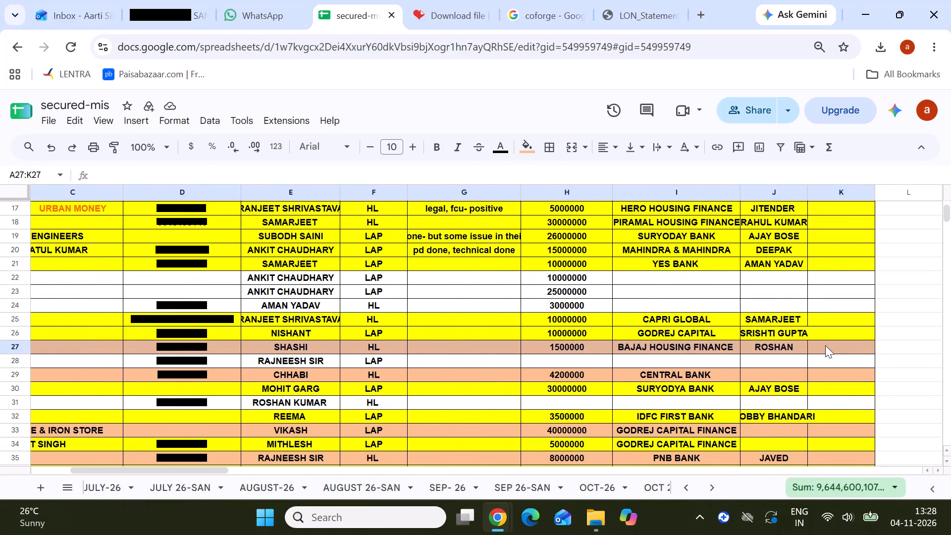
pyautogui.moveTo(825, 345); pyautogui.dragTo(824, 345)
pyautogui.click(531, 152)
pyautogui.click(573, 206)
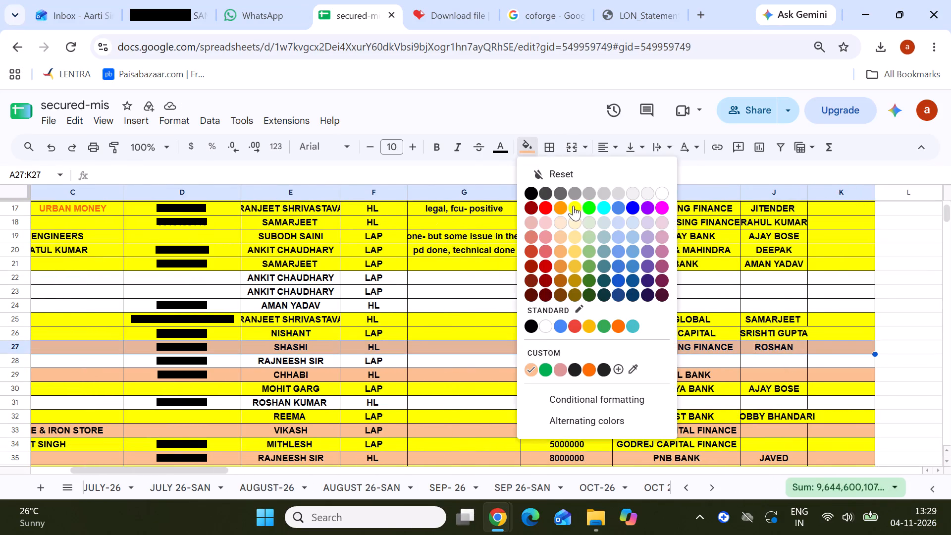
pyautogui.click(473, 291)
# Clear the bank name and the adjoining contact name in cells I27:J27.
pyautogui.moveTo(660, 349); pyautogui.dragTo(768, 347)
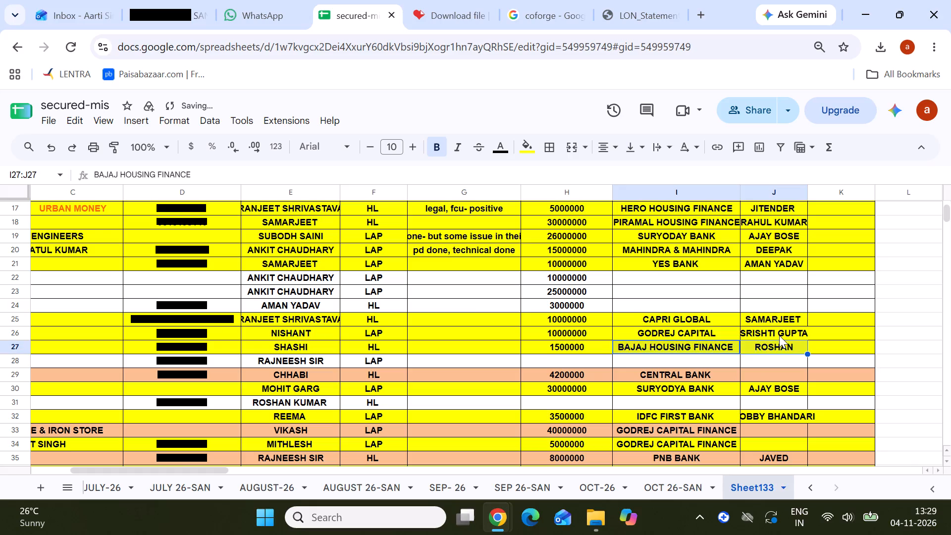
pyautogui.press('BackSpace')
pyautogui.click(732, 361)
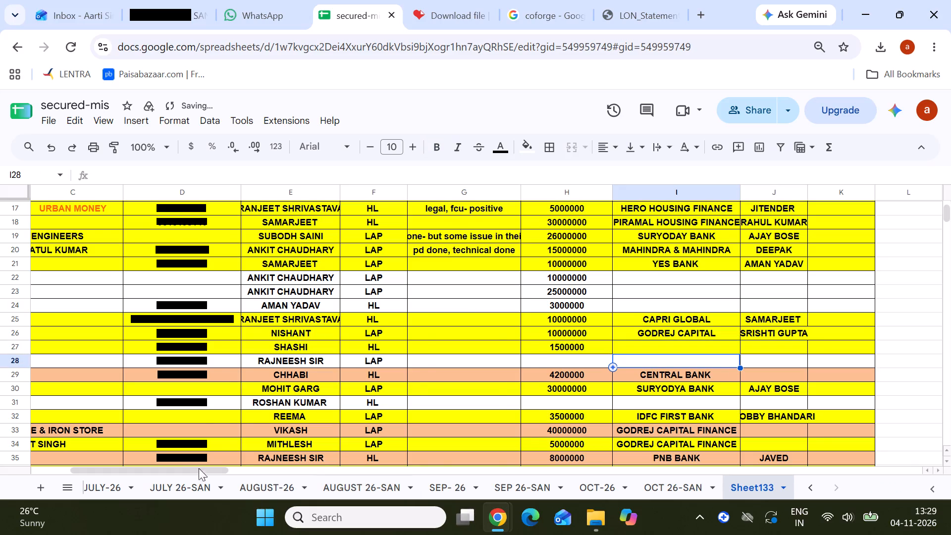
# Clear the bank name and the adjoining contact name in cells I21:J21 of the Design Craft Company case.
pyautogui.moveTo(218, 470); pyautogui.dragTo(69, 474)
pyautogui.scroll(1, 219, 308)
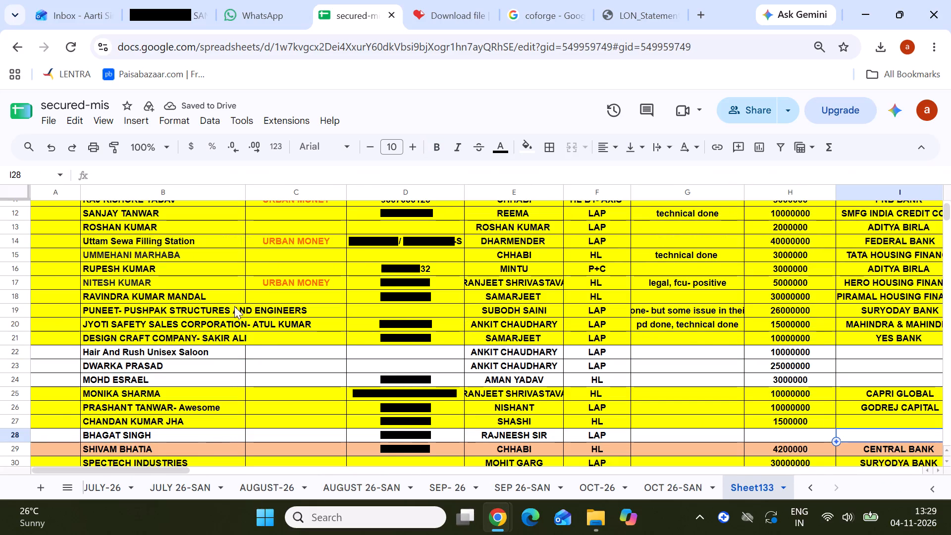
pyautogui.moveTo(178, 467); pyautogui.dragTo(238, 476)
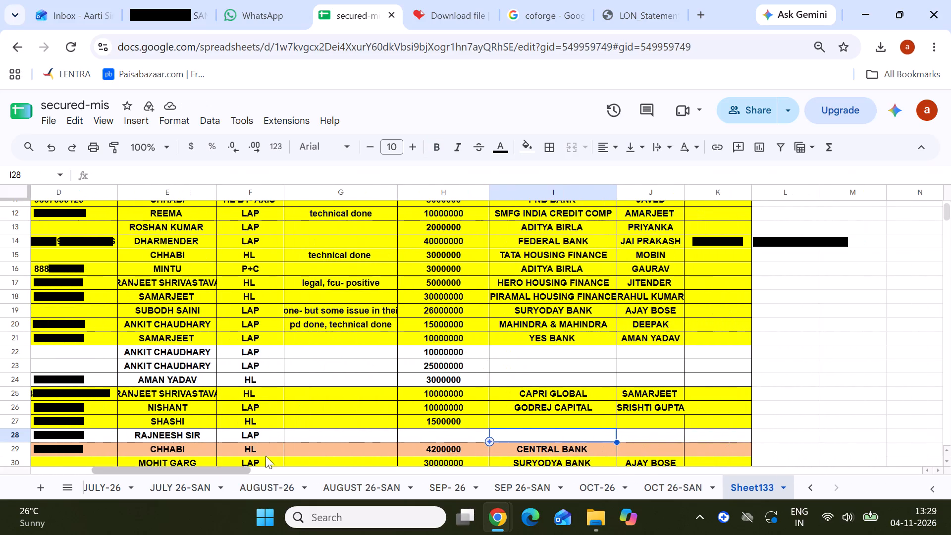
pyautogui.moveTo(533, 338); pyautogui.dragTo(602, 339)
pyautogui.click(655, 337)
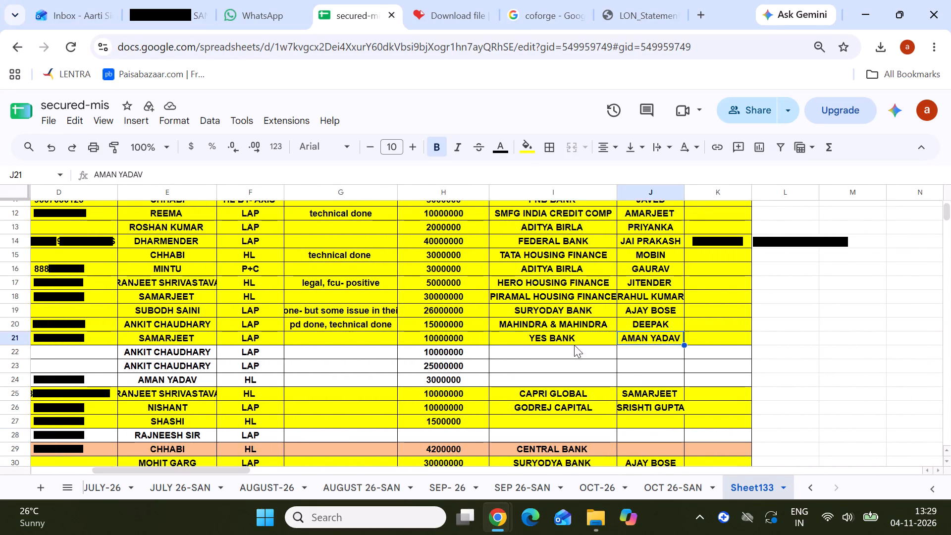
pyautogui.moveTo(546, 339); pyautogui.dragTo(650, 339)
pyautogui.press('BackSpace')
pyautogui.click(771, 344)
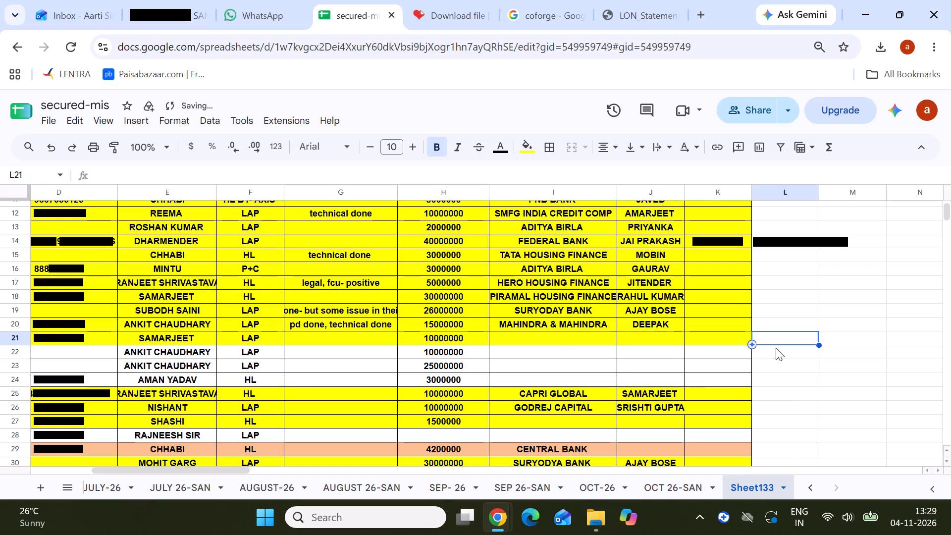
# Widen columns J and I so that their longer entries fit.
pyautogui.moveTo(681, 192); pyautogui.dragTo(753, 192)
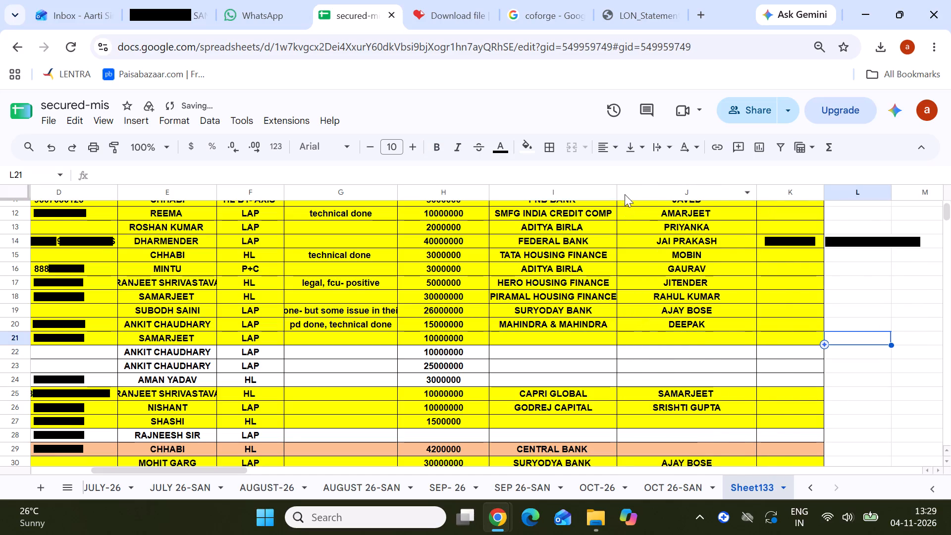
pyautogui.moveTo(617, 190); pyautogui.dragTo(647, 190)
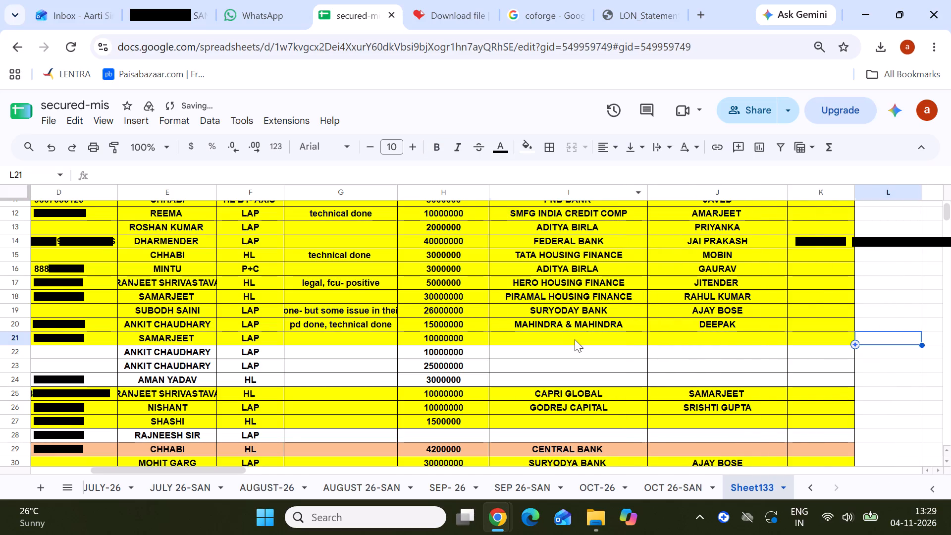
# Enter SMFG INDIA CREDIT COMP in cell I21 and AMARJEET in cell J21, and save the sheet.
pyautogui.click(575, 339)
pyautogui.press('s')
pyautogui.write('MFG')
pyautogui.press('Return')
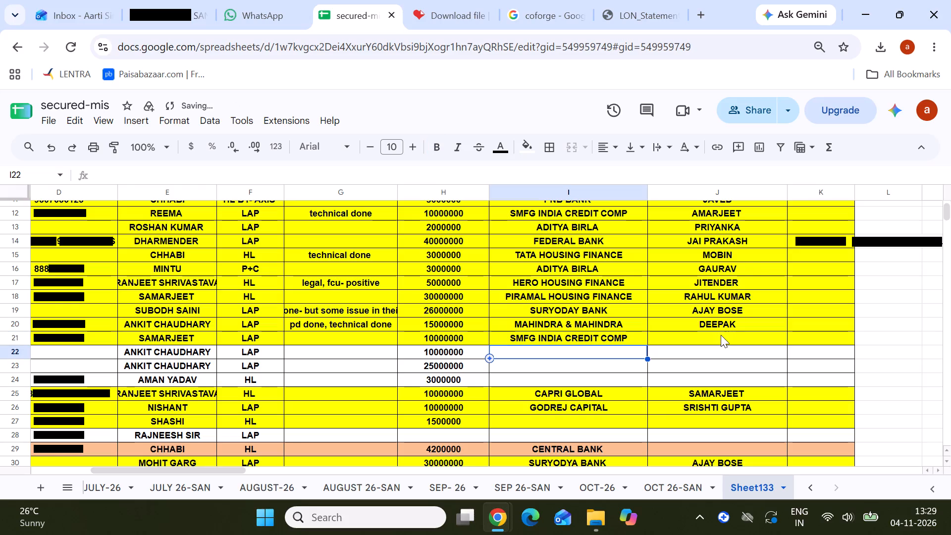
pyautogui.click(723, 335)
pyautogui.write('AMAT')
pyautogui.press('BackSpace')
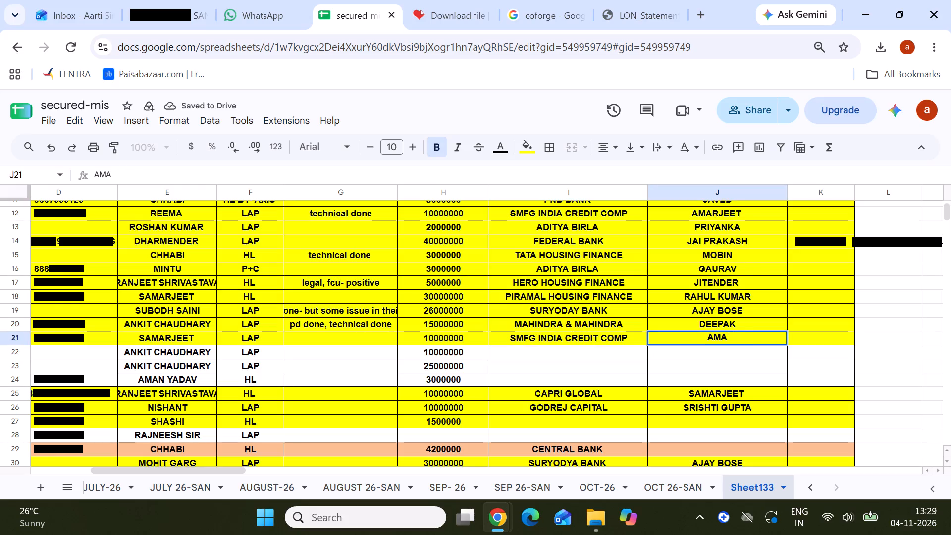
pyautogui.write('RJEET')
pyautogui.click(733, 369)
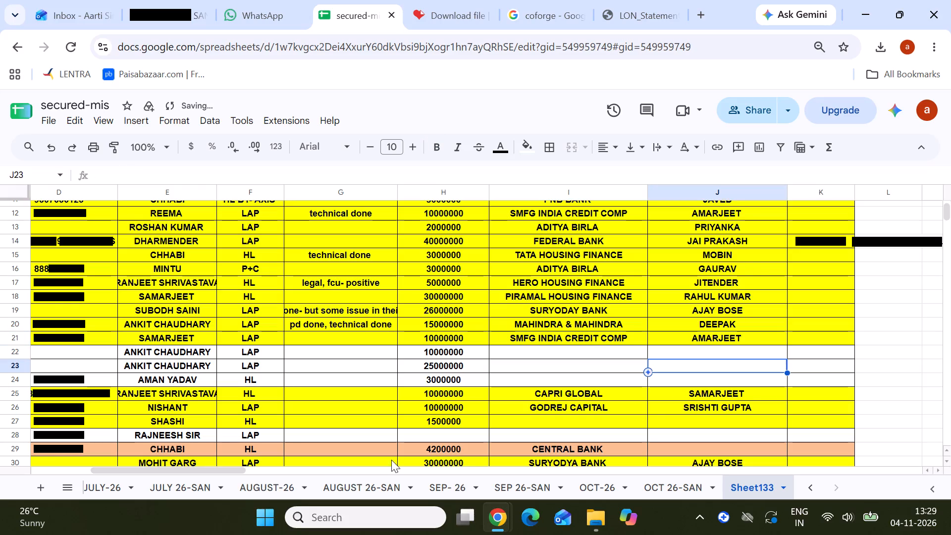
pyautogui.moveTo(232, 470); pyautogui.dragTo(2, 472)
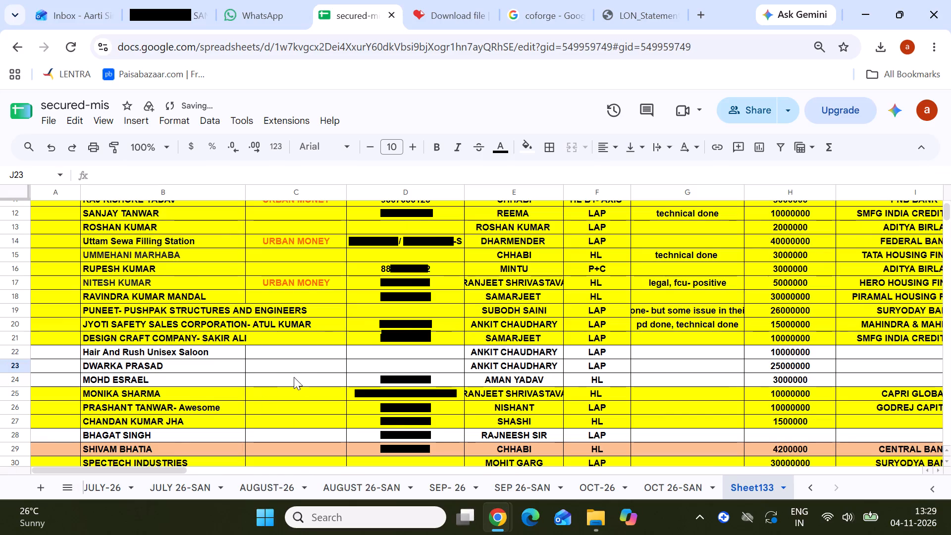
pyautogui.click(303, 369)
pyautogui.hotkey('ctrl', 's')
pyautogui.hotkey('ctrl', 's')
pyautogui.hotkey('ctrl', 's')
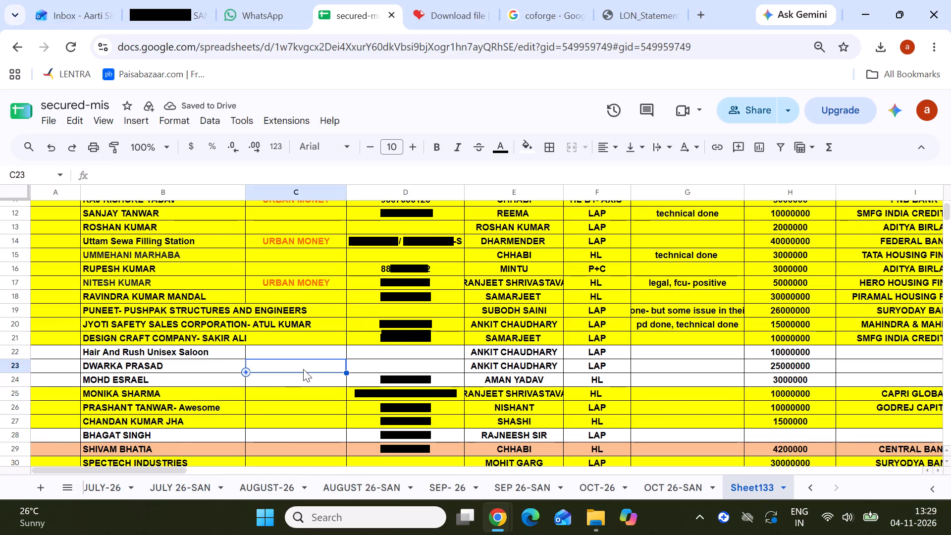
# Fill the row 29 case from column A to K with yellow and save the sheet.
pyautogui.scroll(1, 346, 353)
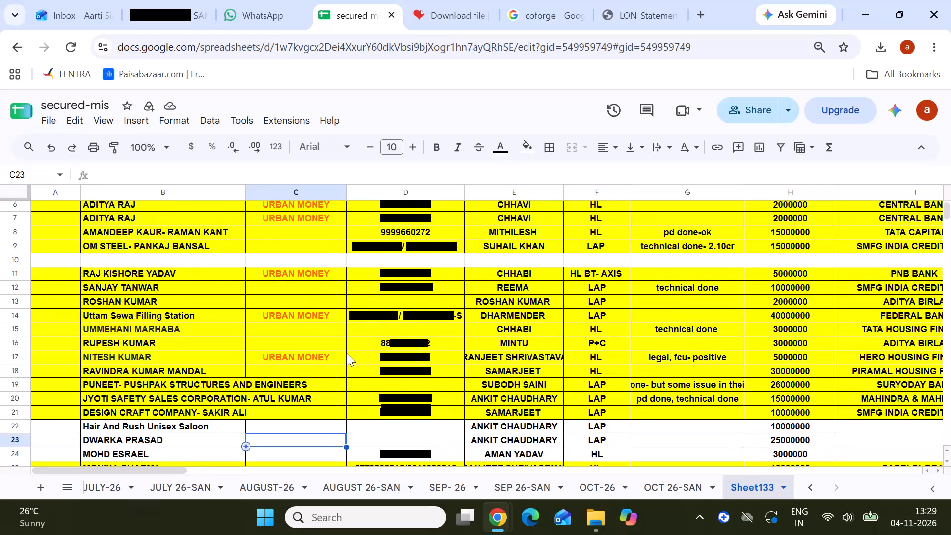
pyautogui.scroll(1, 348, 353)
pyautogui.scroll(-2, 348, 353)
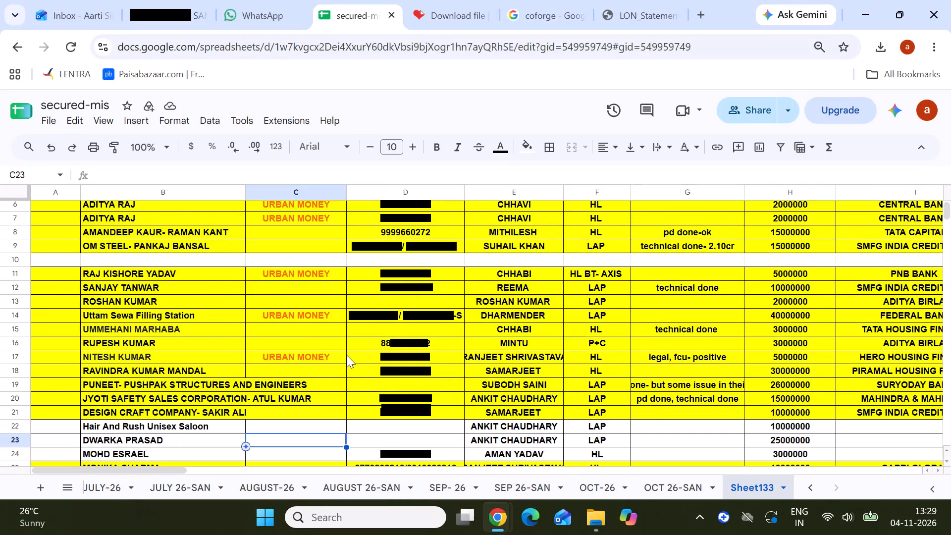
pyautogui.scroll(-1, 347, 355)
pyautogui.moveTo(57, 376); pyautogui.dragTo(812, 376)
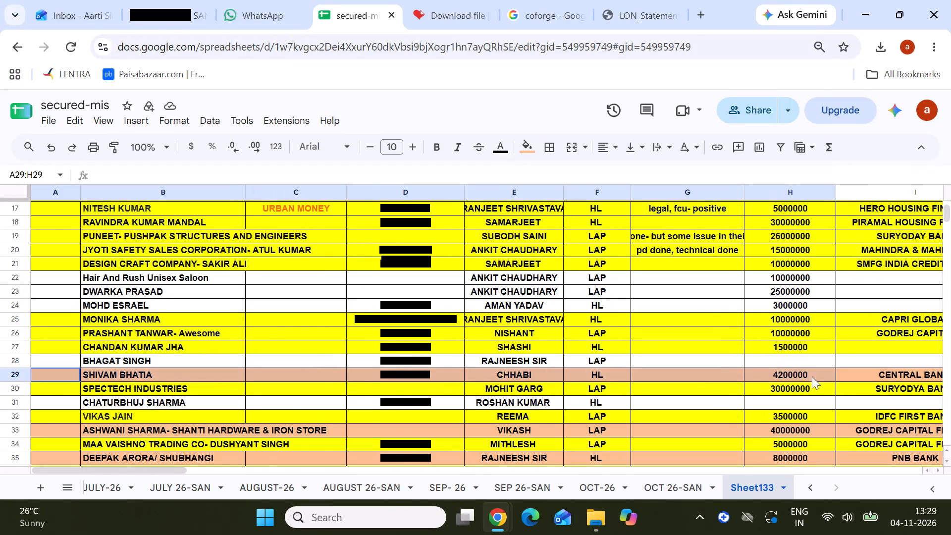
pyautogui.moveTo(812, 376); pyautogui.dragTo(782, 378)
pyautogui.click(523, 143)
pyautogui.click(571, 208)
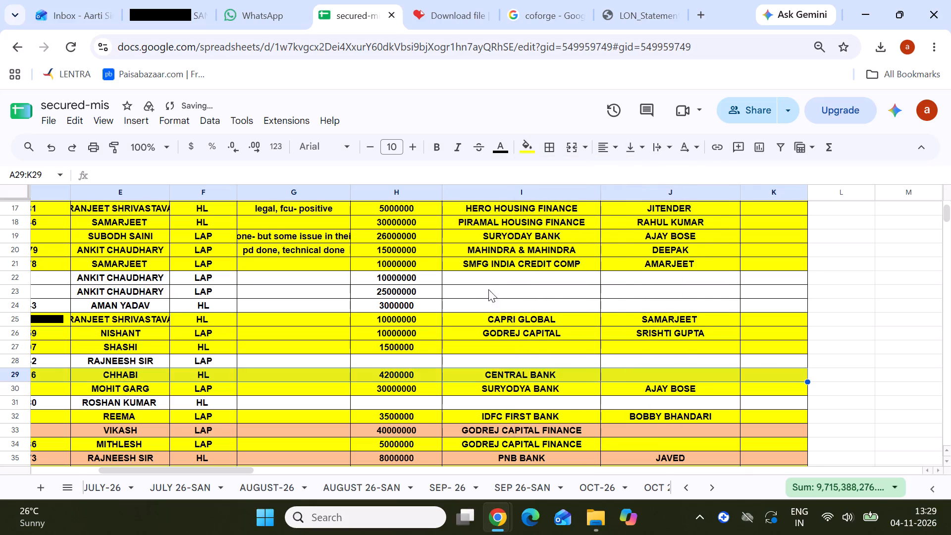
pyautogui.click(491, 288)
pyautogui.moveTo(247, 465); pyautogui.dragTo(4, 460)
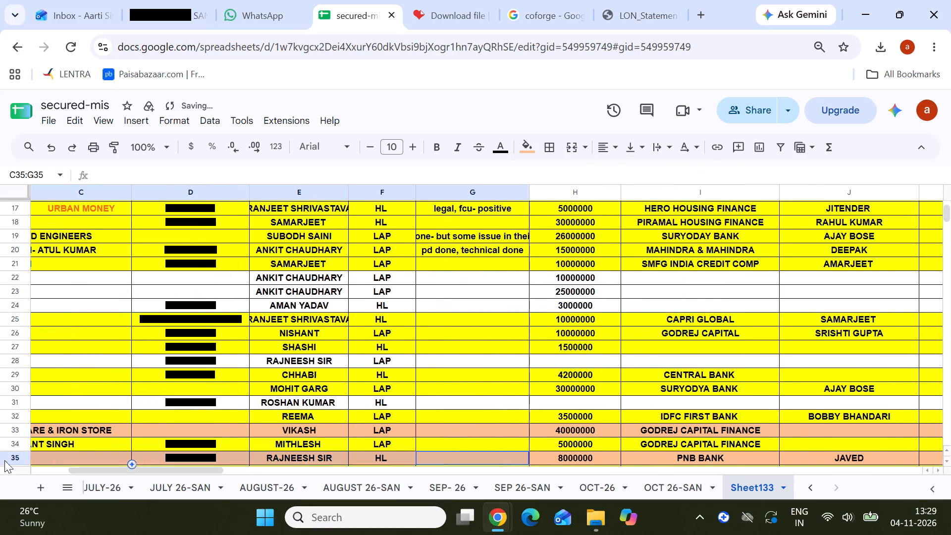
pyautogui.moveTo(4, 460); pyautogui.dragTo(0, 462)
pyautogui.moveTo(216, 470); pyautogui.dragTo(2, 460)
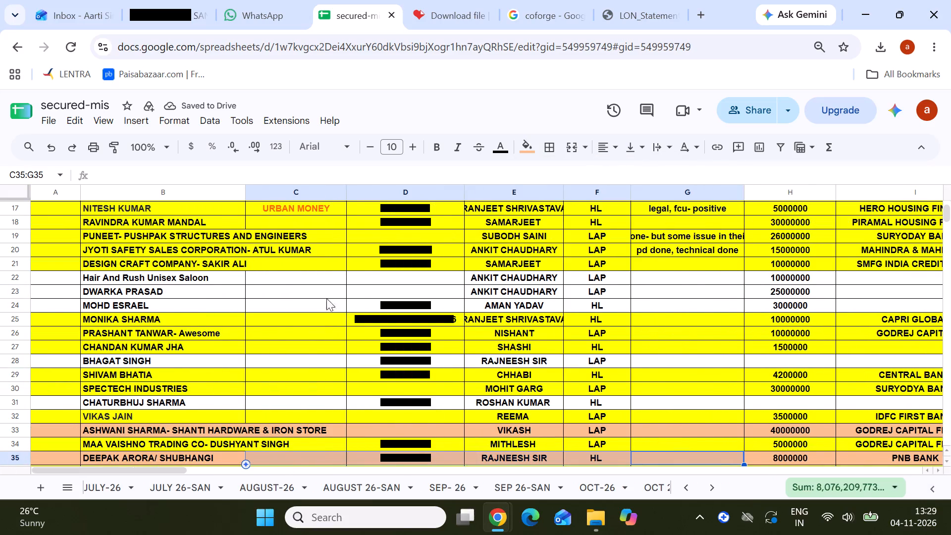
pyautogui.click(336, 287)
pyautogui.hotkey('ctrl', 's')
pyautogui.hotkey('ctrl', 's')
# Copy the uncoloured case rows 22 to 24 and paste them at the end of the list, starting at cell A46.
pyautogui.scroll(-1, 370, 358)
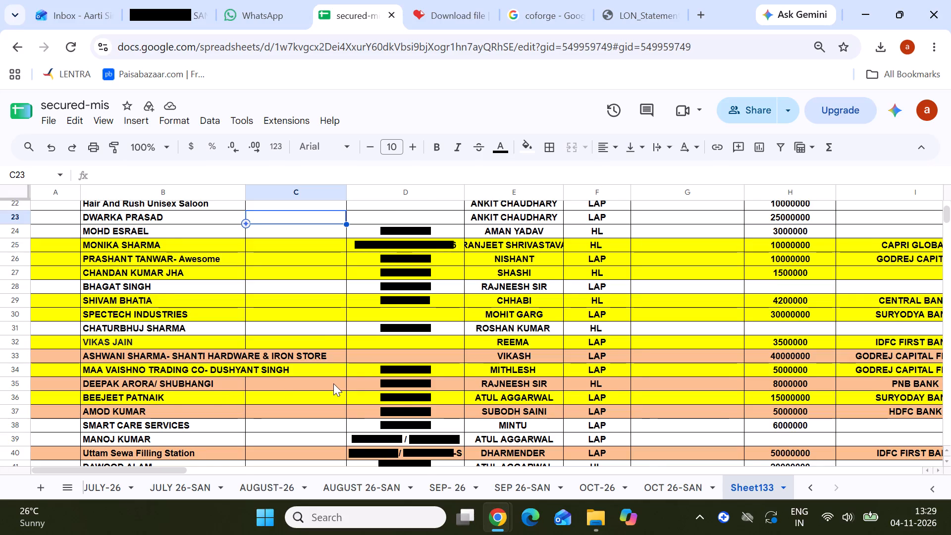
pyautogui.scroll(-1, 333, 383)
pyautogui.scroll(3, 379, 380)
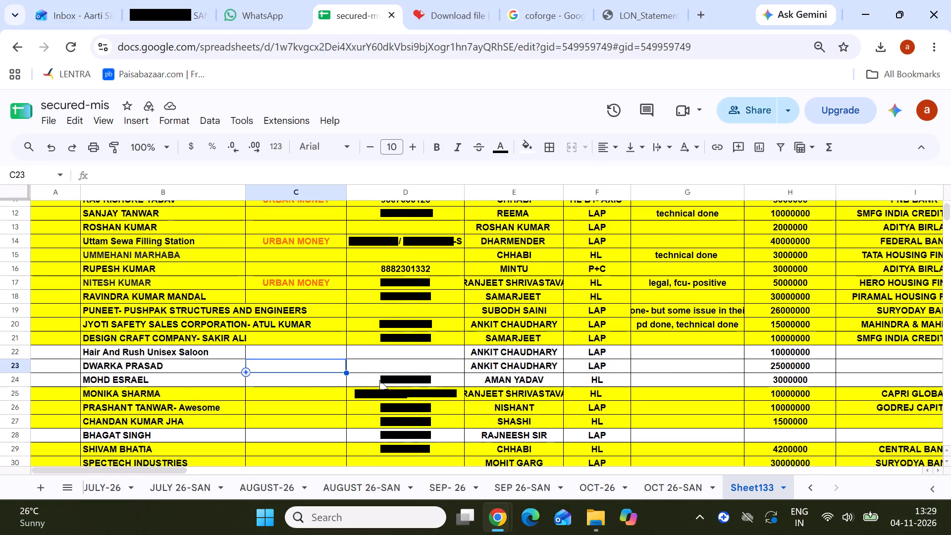
pyautogui.scroll(2, 380, 379)
pyautogui.scroll(-2, 380, 379)
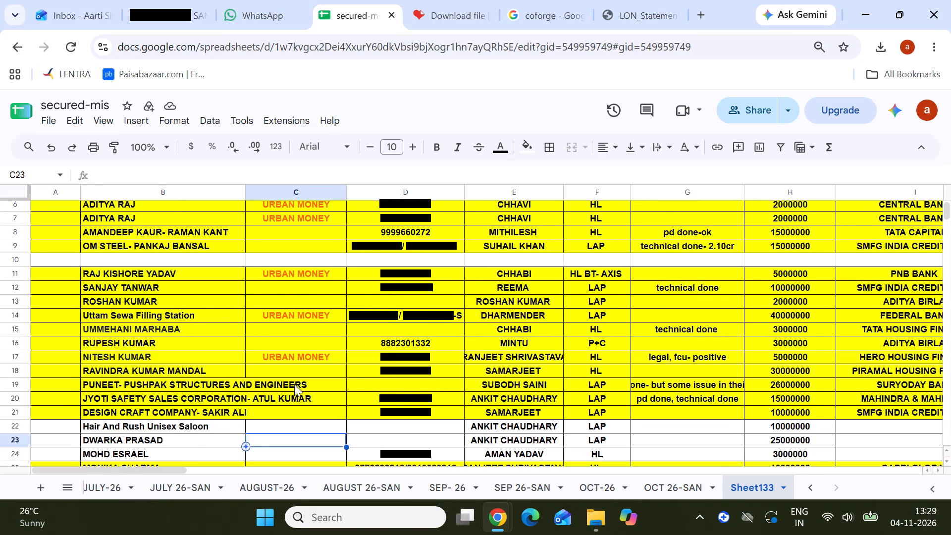
pyautogui.moveTo(22, 349); pyautogui.dragTo(22, 374)
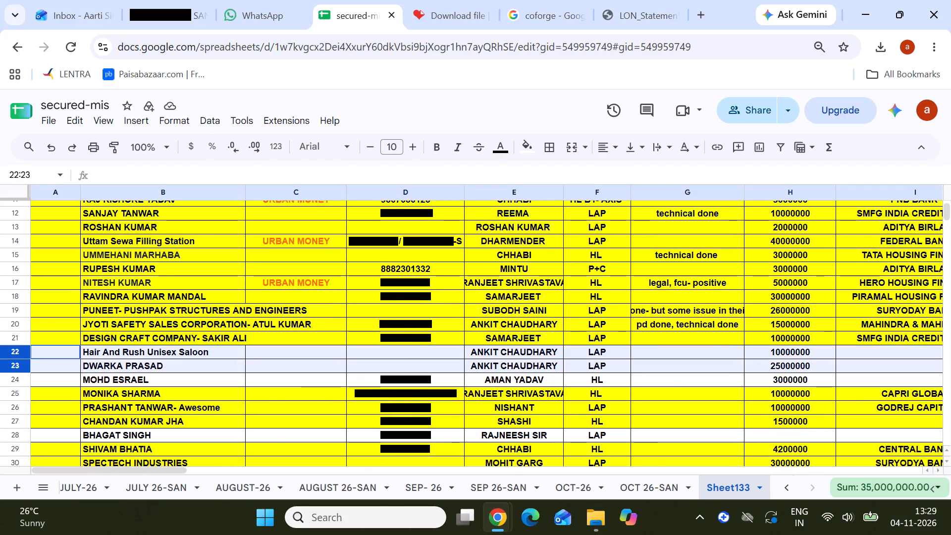
pyautogui.moveTo(22, 374); pyautogui.dragTo(22, 381)
pyautogui.hotkey('ctrl', 'c')
pyautogui.scroll(-4, 65, 374)
pyautogui.click(63, 387)
pyautogui.hotkey('ctrl', 'v')
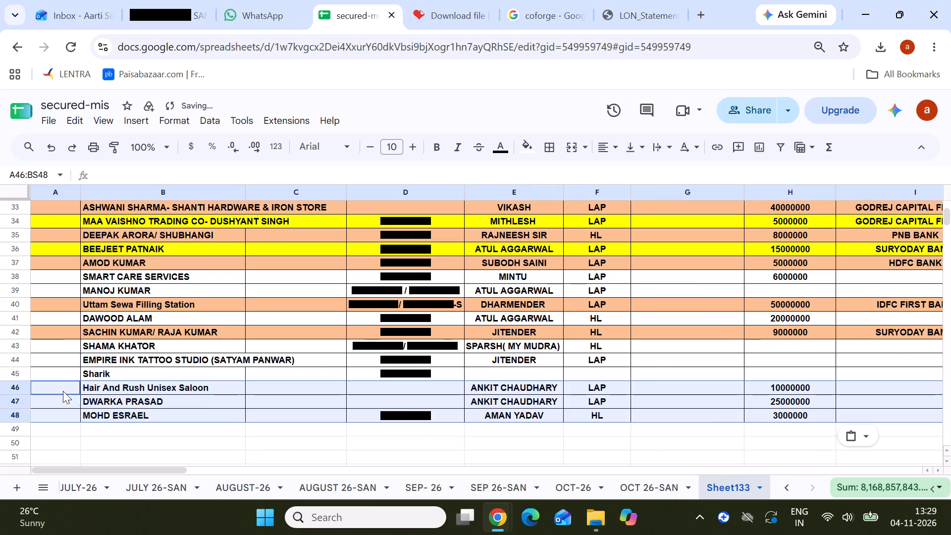
pyautogui.click(206, 380)
pyautogui.scroll(3, 6, 341)
pyautogui.scroll(-3, 260, 303)
pyautogui.click(143, 442)
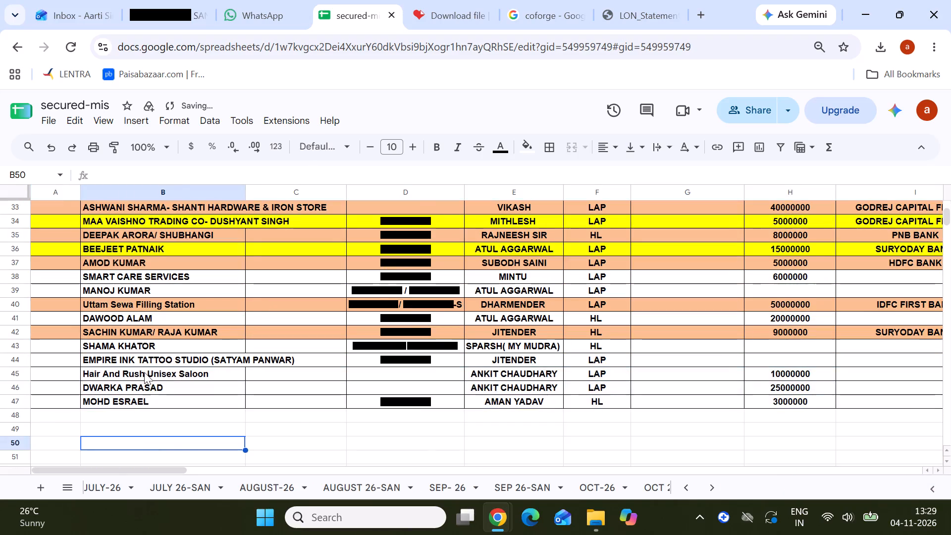
# Delete the original case rows 22 to 24 from their place among the yellow rows.
pyautogui.scroll(5, 148, 357)
pyautogui.scroll(-1, 143, 348)
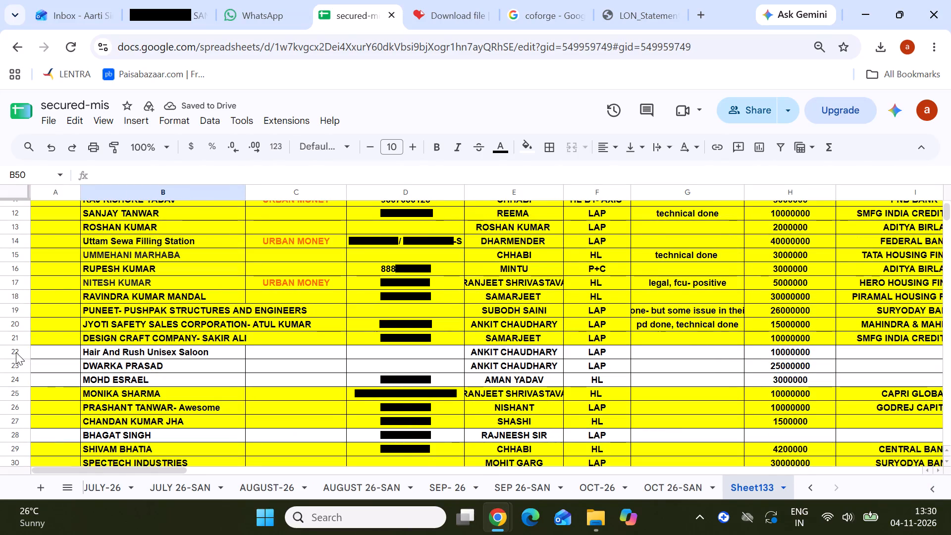
pyautogui.moveTo(16, 352); pyautogui.dragTo(15, 388)
pyautogui.click(42, 372)
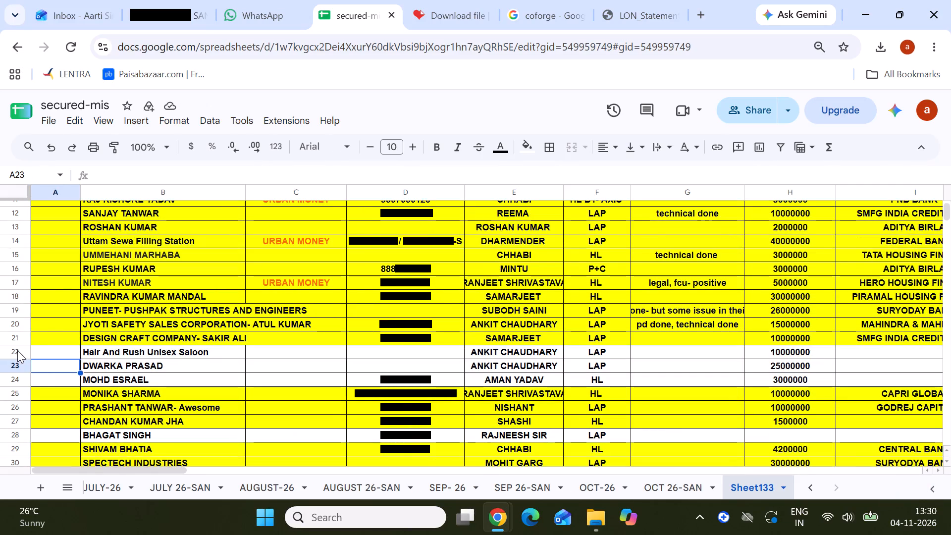
pyautogui.moveTo(17, 350); pyautogui.dragTo(17, 381)
pyautogui.rightClick(16, 370)
pyautogui.click(100, 299)
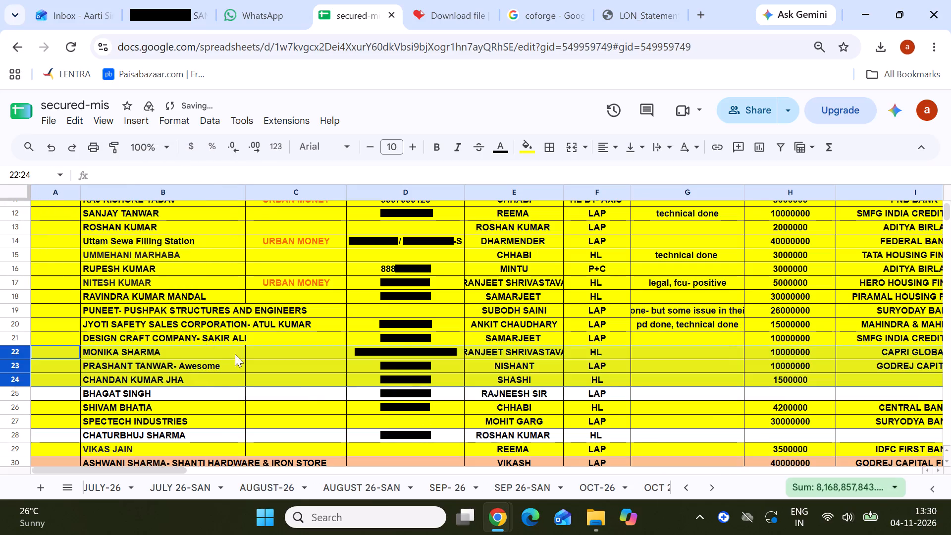
# Save the sheet after deleting the original case rows.
pyautogui.click(323, 406)
pyautogui.hotkey('ctrl', 's')
pyautogui.hotkey('ctrl', 's')
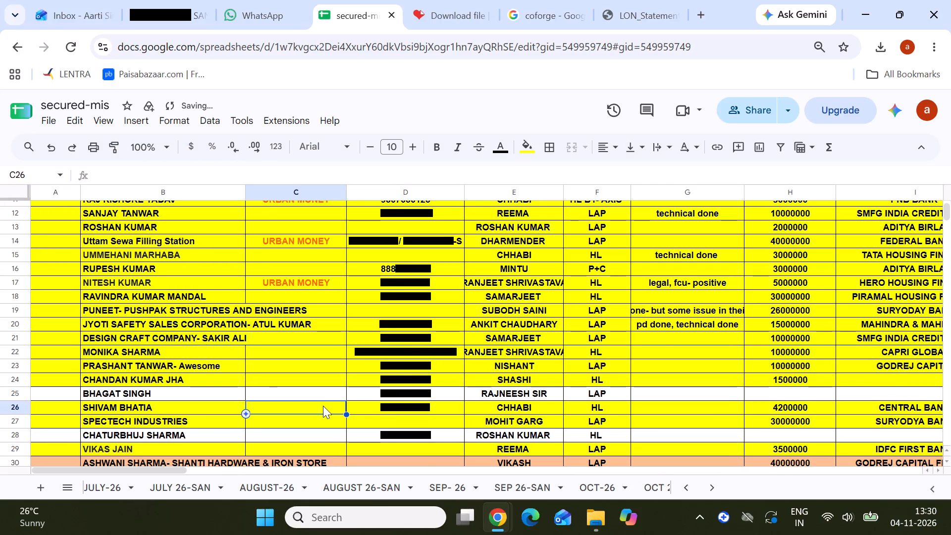
# Insert one more blank row directly below the empty row 10 in Sheet133.
pyautogui.scroll(4, 452, 359)
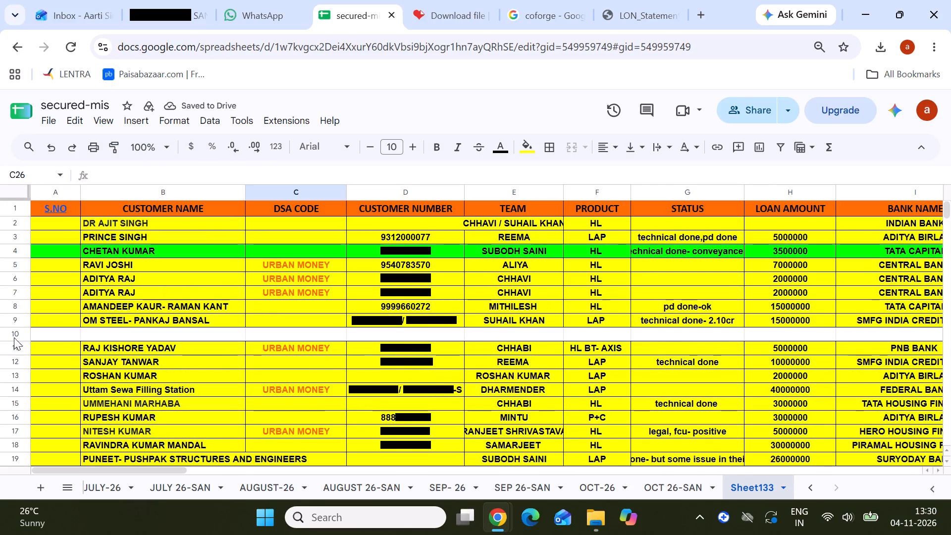
pyautogui.click(19, 333)
pyautogui.rightClick(19, 332)
pyautogui.click(97, 273)
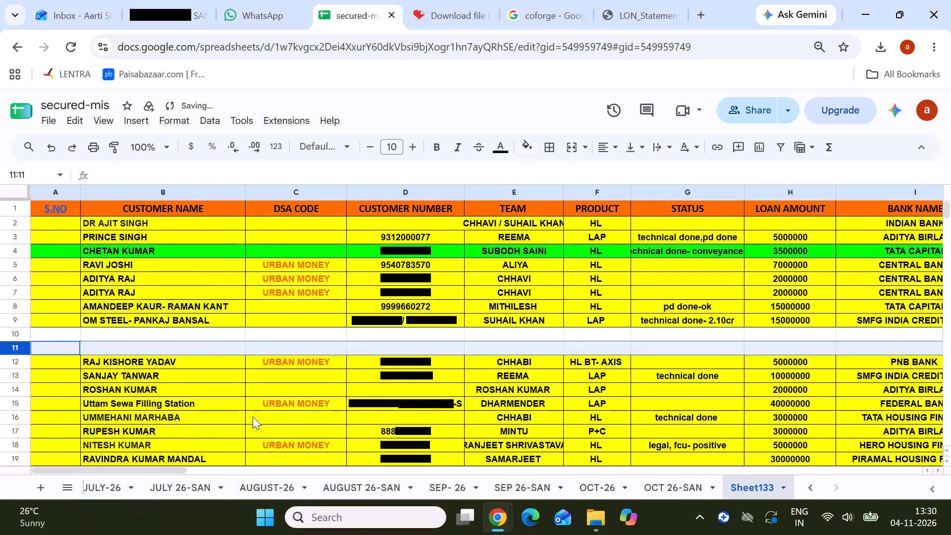
pyautogui.click(253, 419)
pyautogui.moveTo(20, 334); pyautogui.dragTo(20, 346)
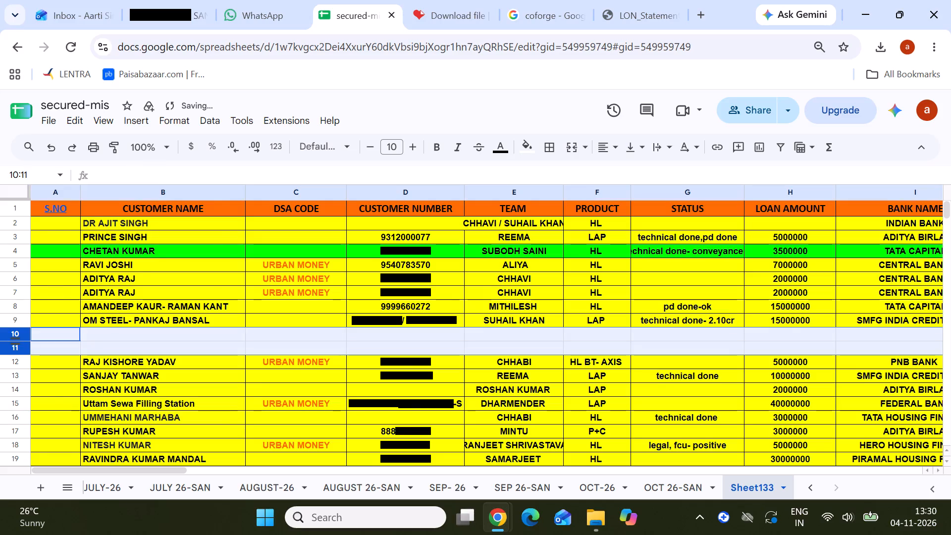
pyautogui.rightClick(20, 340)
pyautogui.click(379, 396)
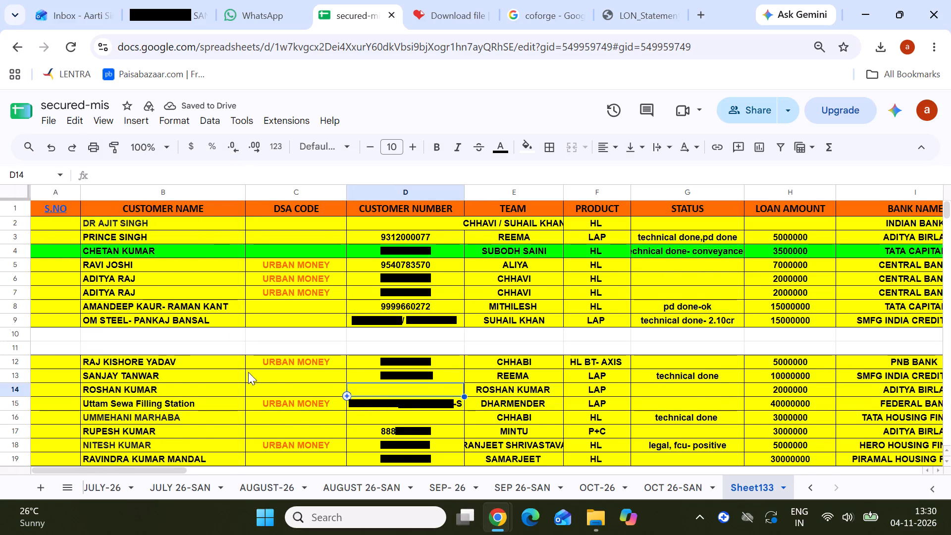
# Go to the empty area below the last case in the list, at cell E47, and save the sheet.
pyautogui.scroll(-6, 248, 372)
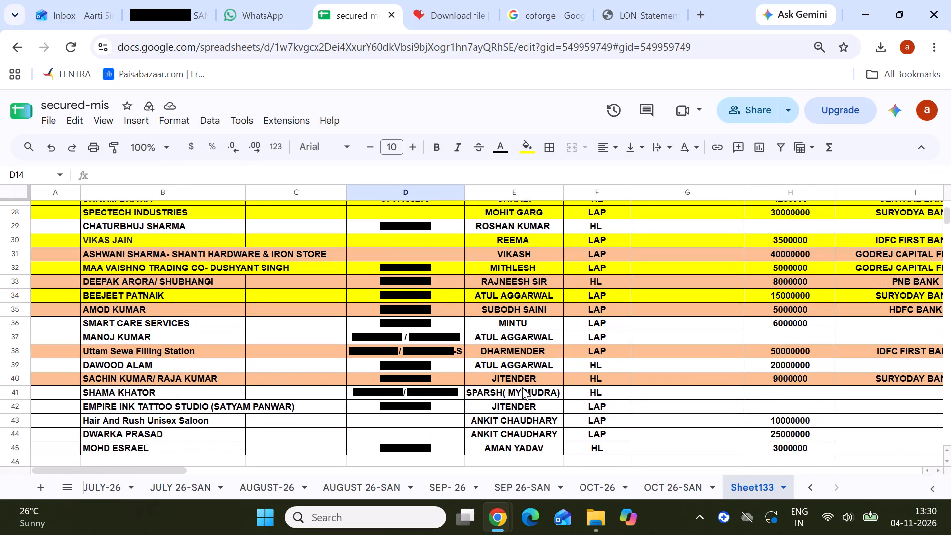
pyautogui.click(517, 398)
pyautogui.hotkey('ctrl', 's')
pyautogui.hotkey('ctrl', 's')
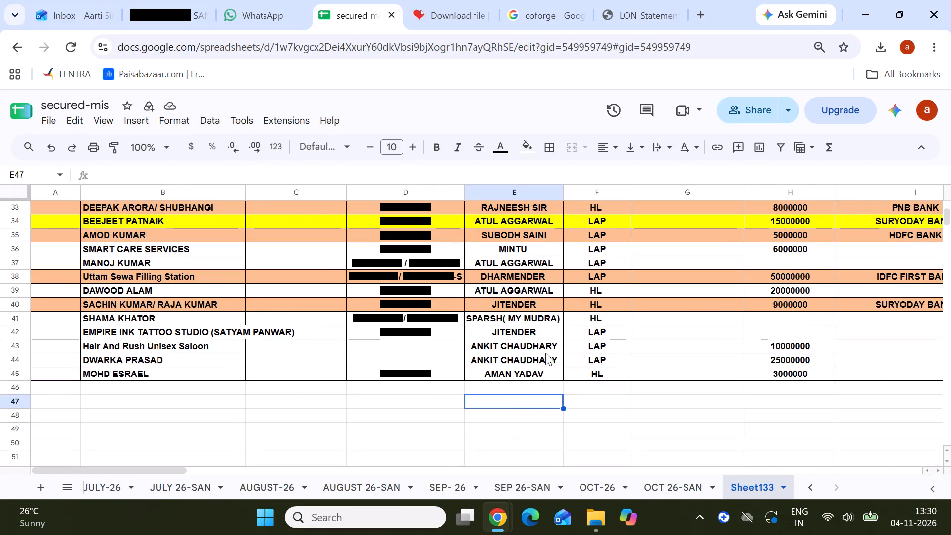
# Set the loan amount in cell H3 to 3000000 and save the sheet.
pyautogui.scroll(9, 545, 353)
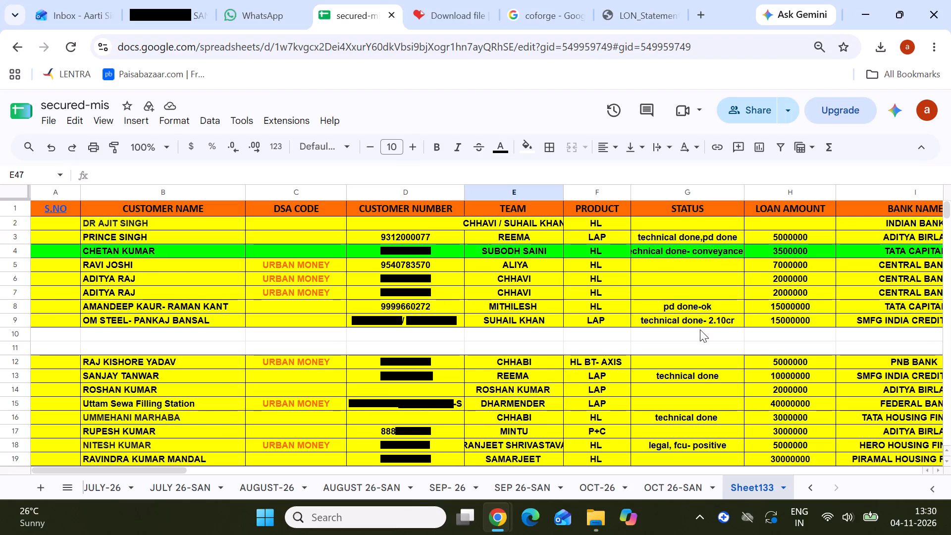
pyautogui.doubleClick(813, 238)
pyautogui.click(775, 234)
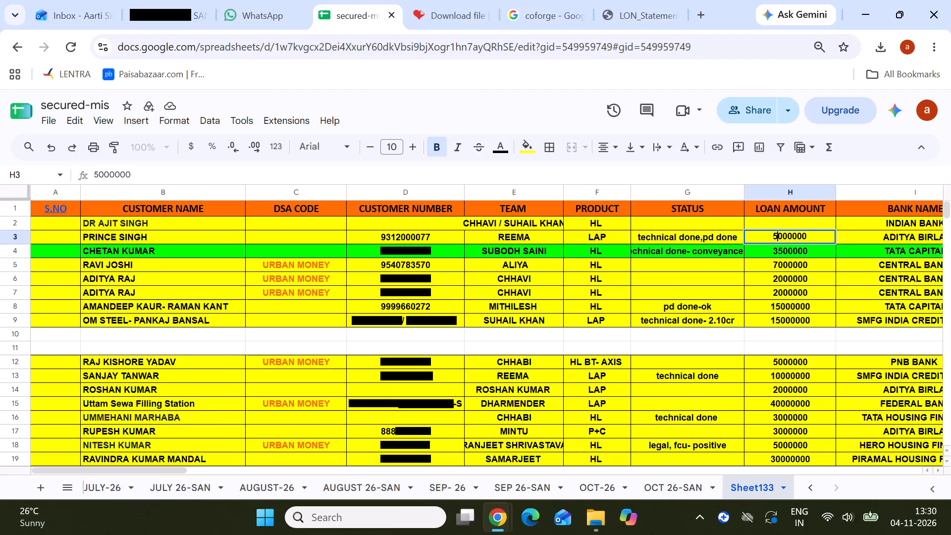
pyautogui.press('BackSpace')
pyautogui.press('3')
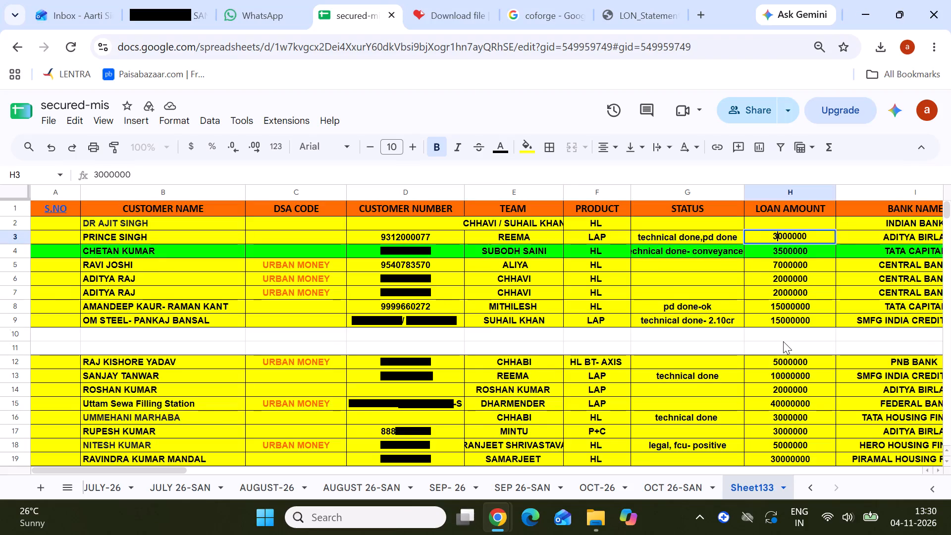
pyautogui.click(783, 341)
pyautogui.hotkey('ctrl', 's')
pyautogui.hotkey('ctrl', 's')
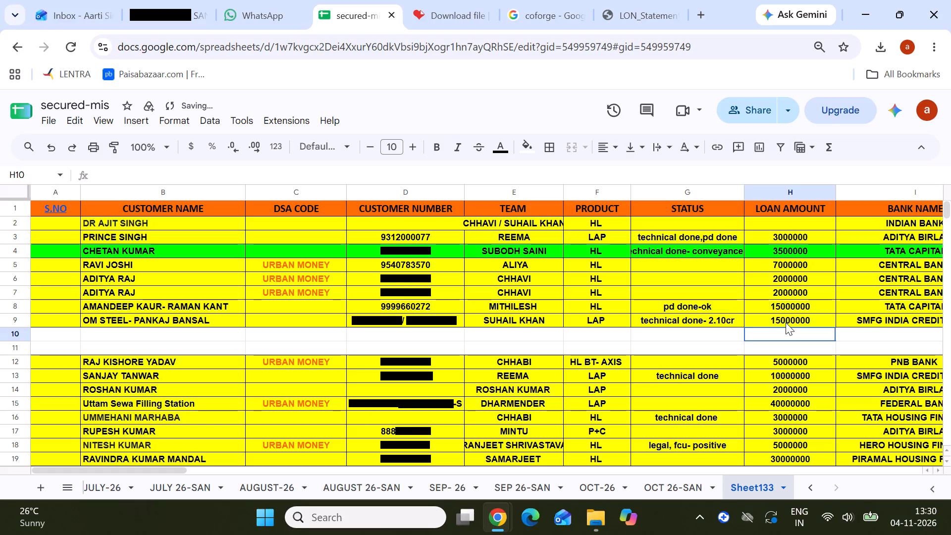
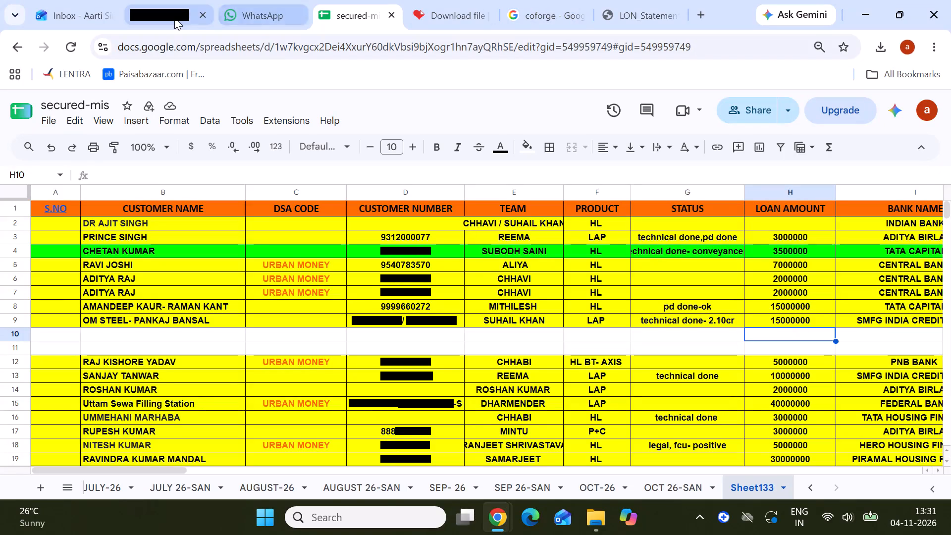
# Close the browser page open between the inbox and WhatsApp, and save the secured-mis sheet.
pyautogui.click(201, 15)
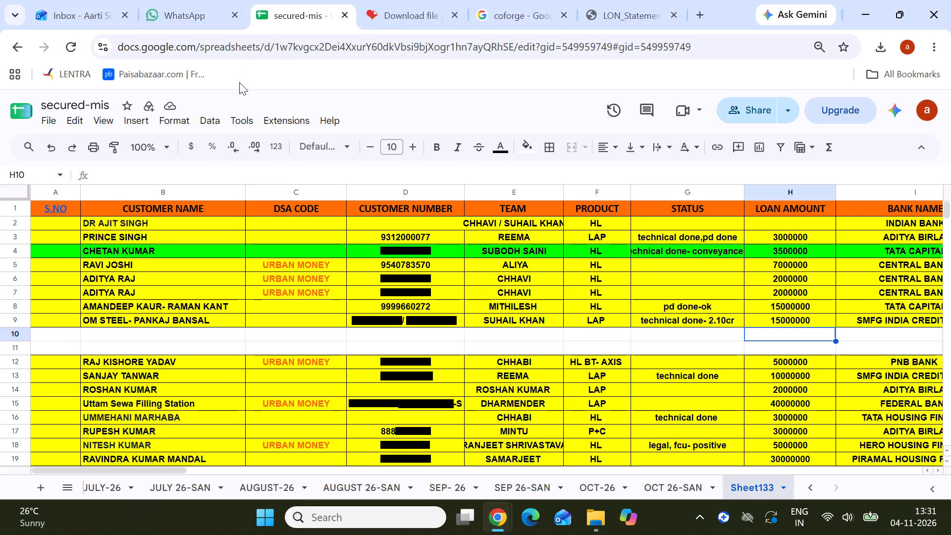
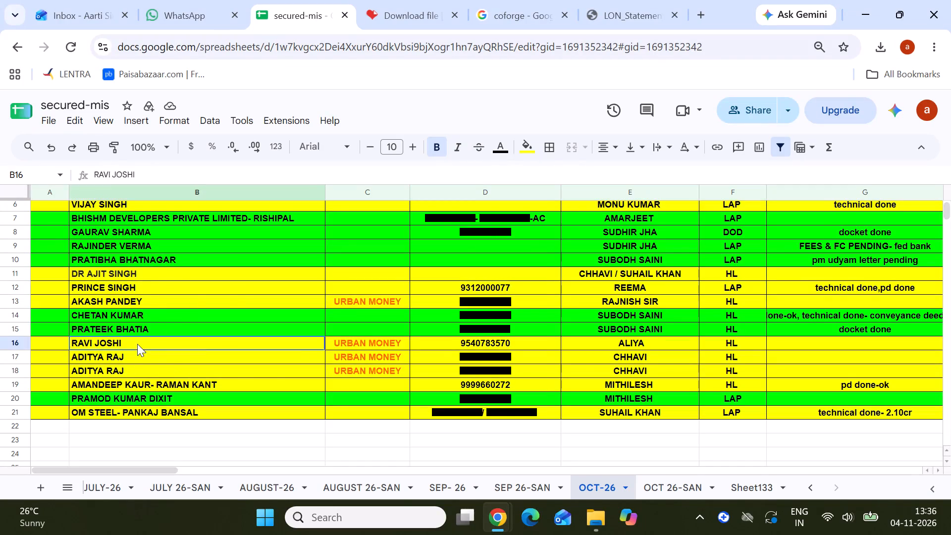
# Switch from the OCT-26 sheet back to Sheet133 and check the cases at the top of its list.
pyautogui.click(385, 349)
pyautogui.click(769, 488)
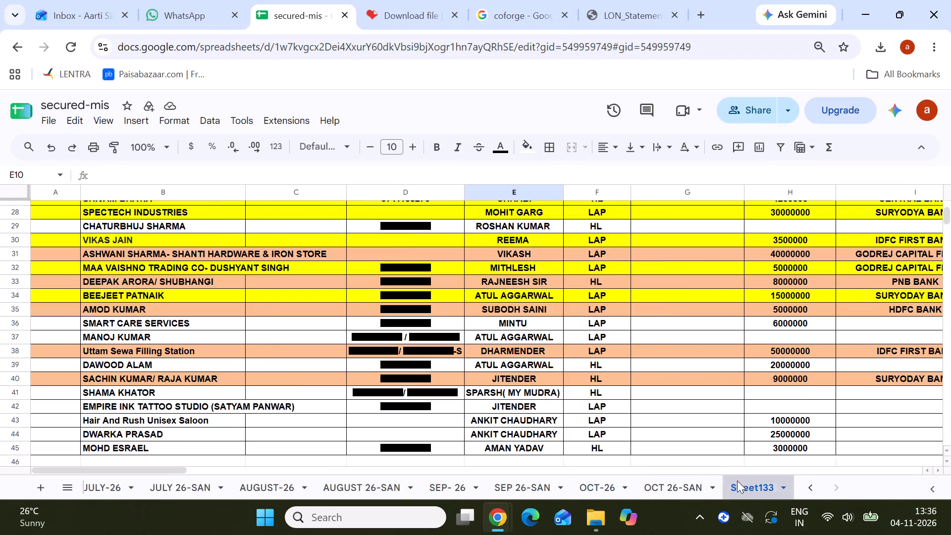
pyautogui.scroll(13, 263, 345)
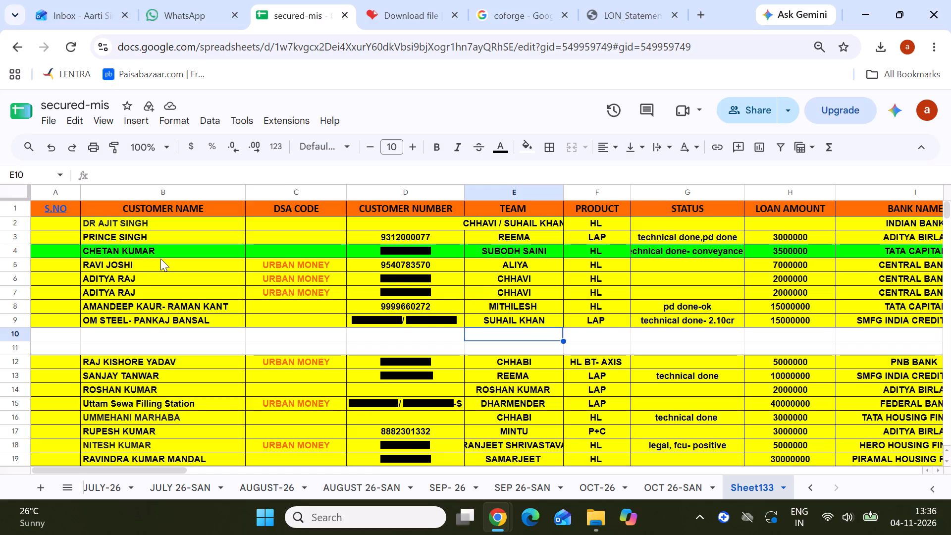
# Review the OCT-26 cases down to the two Uttam Sewa Filling Station rows to check which are missing from Sheet133.
pyautogui.click(667, 483)
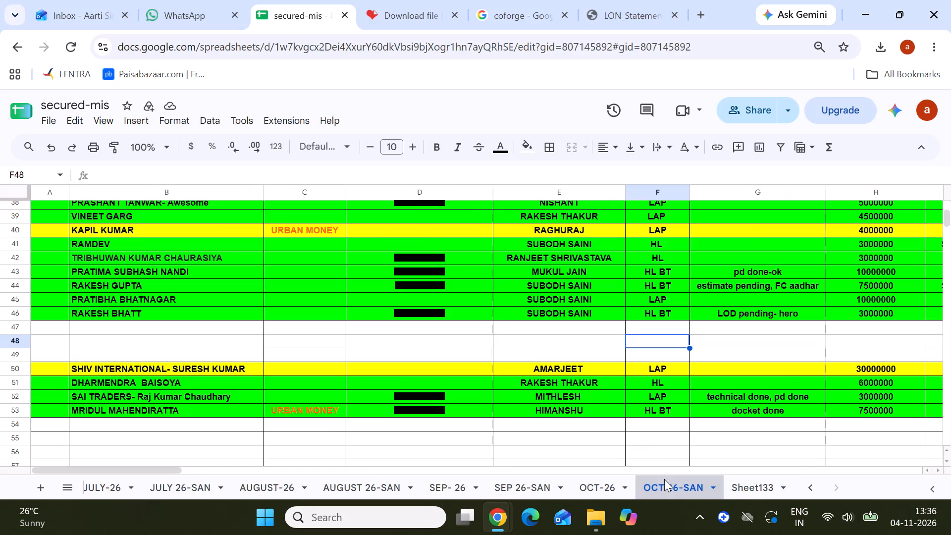
pyautogui.scroll(4, 162, 343)
pyautogui.click(588, 488)
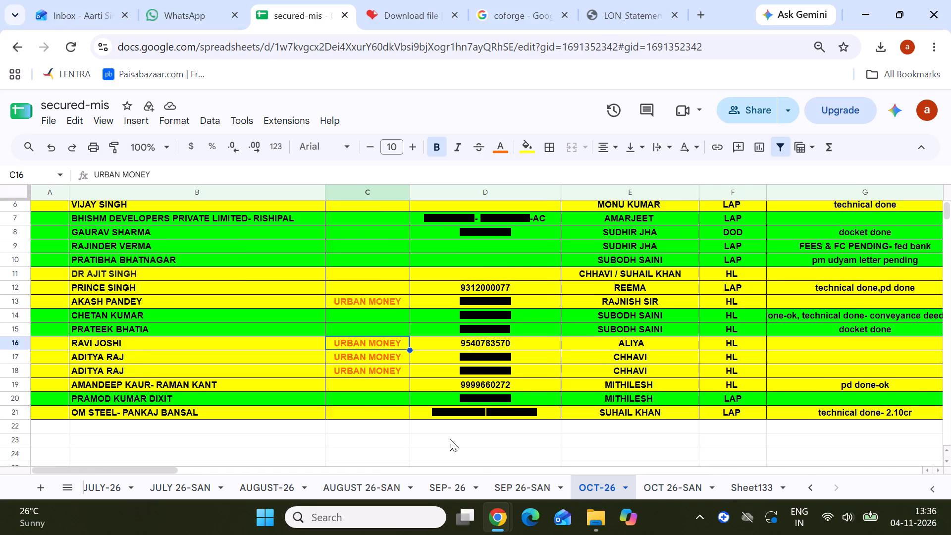
pyautogui.scroll(4, 269, 370)
pyautogui.scroll(-4, 270, 369)
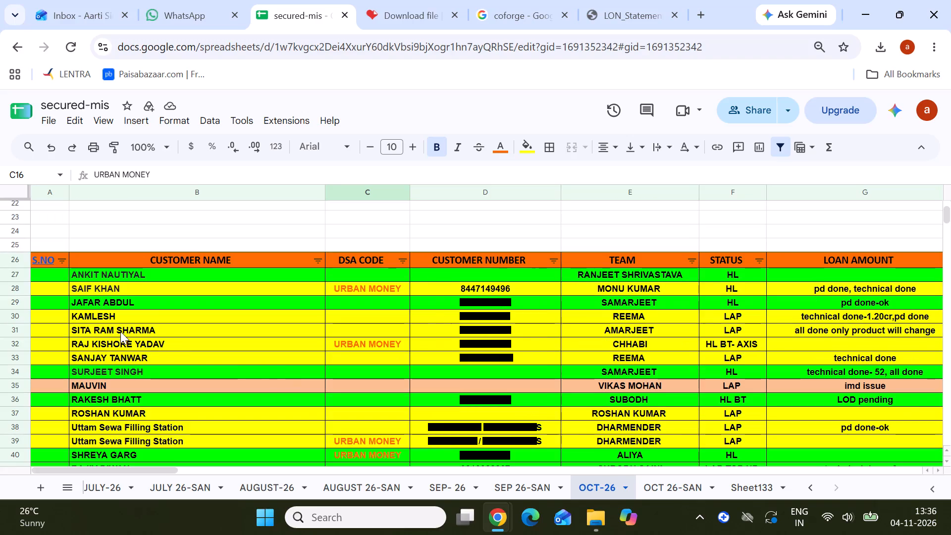
pyautogui.click(120, 331)
pyautogui.click(153, 345)
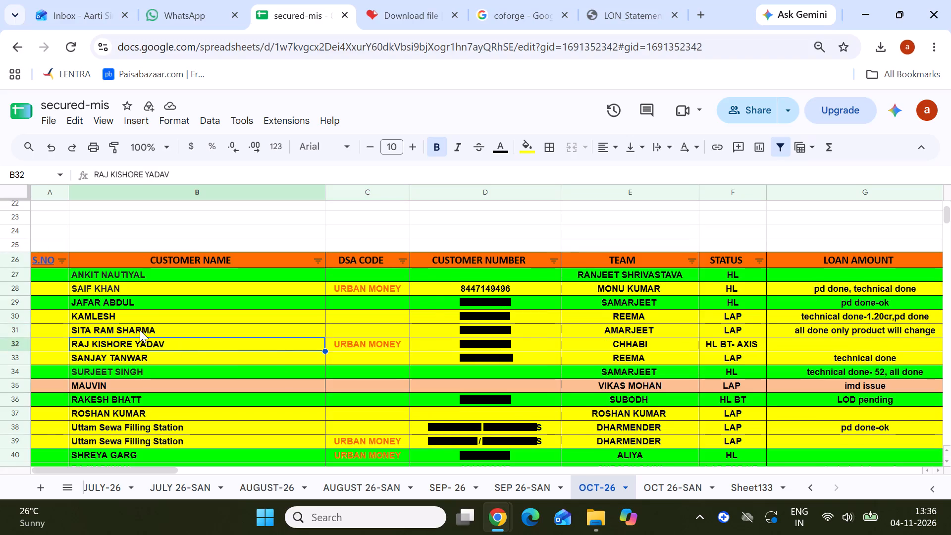
pyautogui.click(143, 330)
pyautogui.click(150, 345)
pyautogui.click(139, 376)
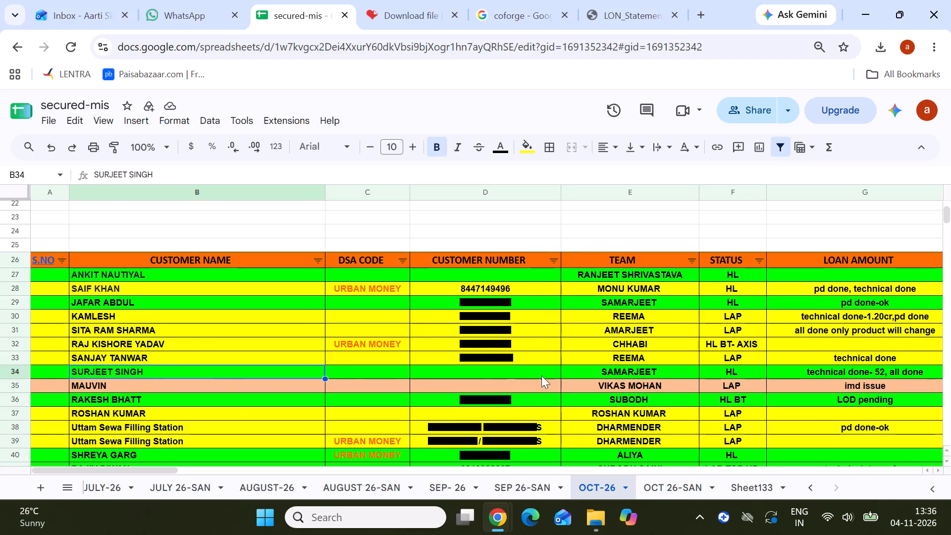
pyautogui.click(478, 375)
pyautogui.click(668, 375)
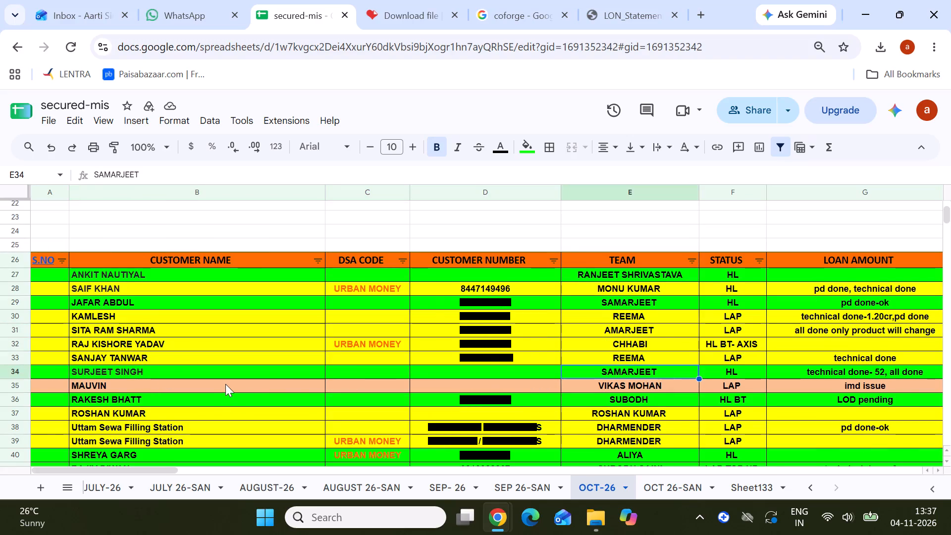
pyautogui.scroll(-1, 225, 384)
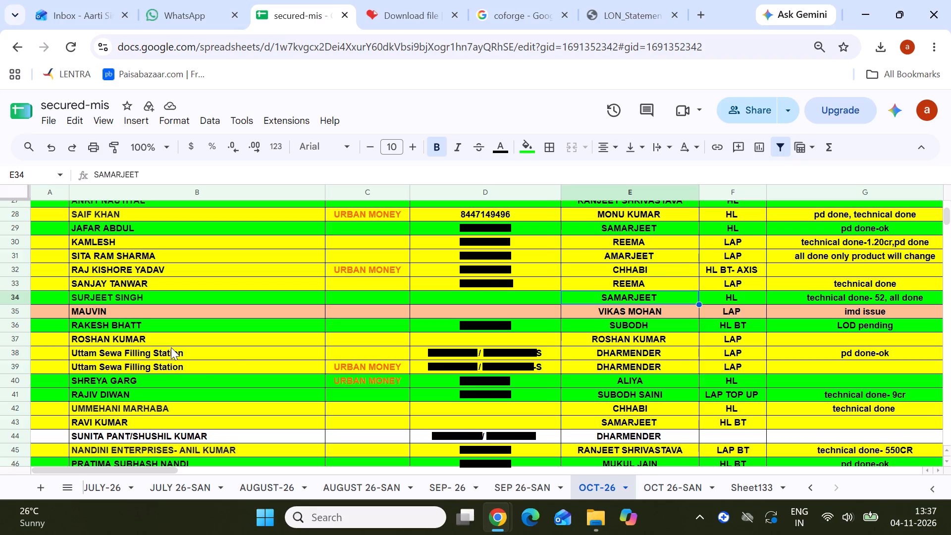
pyautogui.click(176, 354)
pyautogui.click(175, 371)
# Insert one row below the Uttam Sewa Filling Station case in row 15 of Sheet133.
pyautogui.click(753, 489)
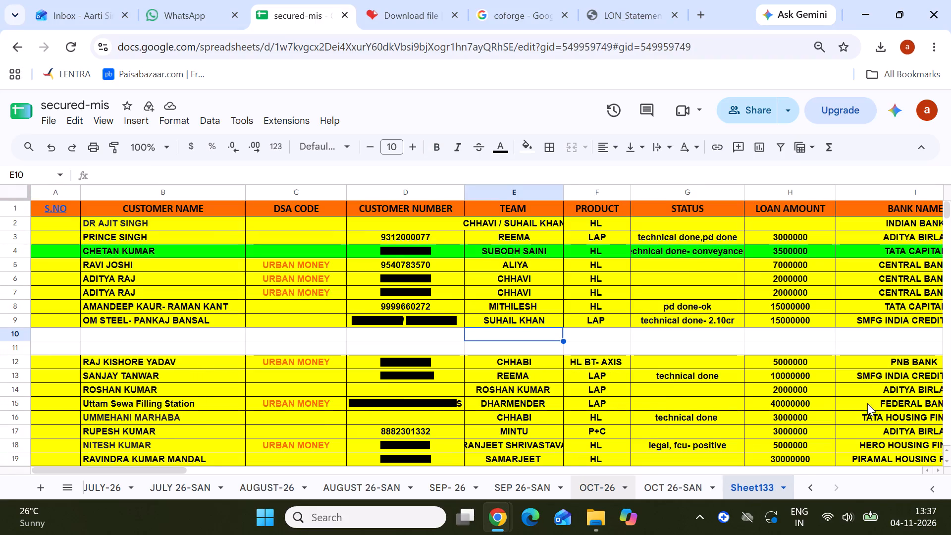
pyautogui.click(867, 403)
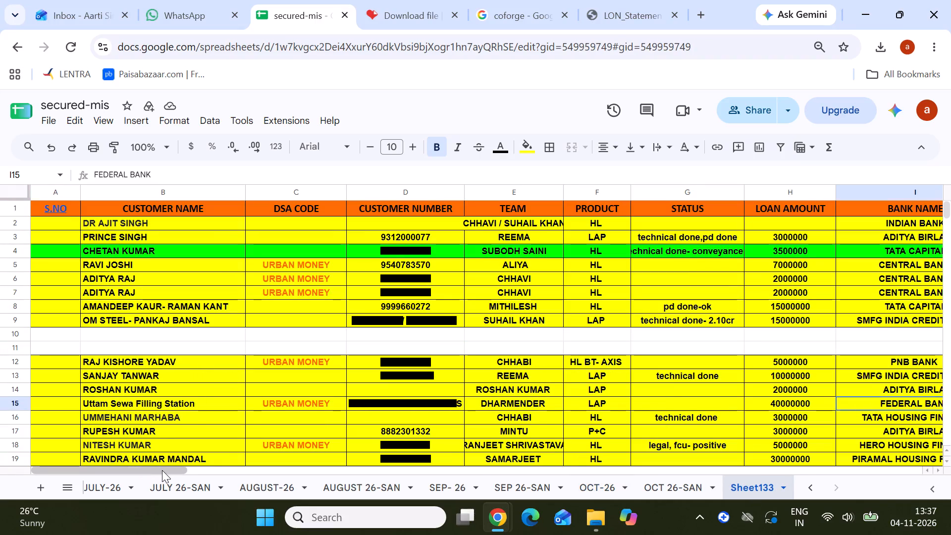
pyautogui.click(17, 405)
pyautogui.rightClick(17, 405)
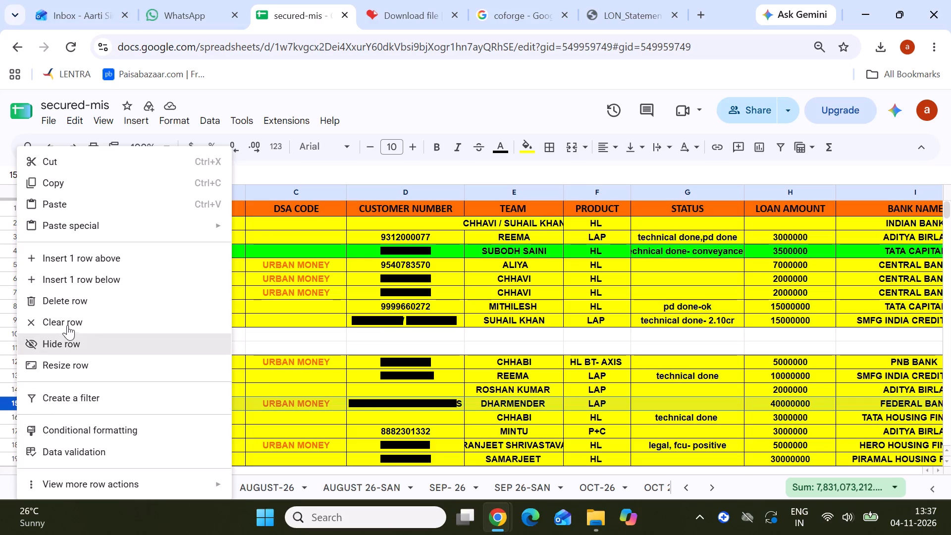
pyautogui.click(105, 278)
pyautogui.click(215, 428)
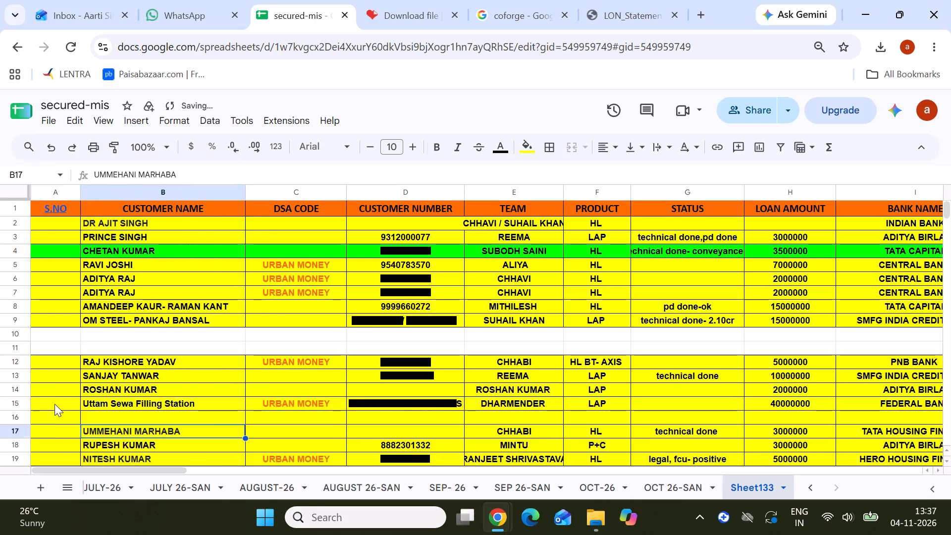
# Copy the Uttam Sewa Filling Station details in A15:H15 into row 16 and clear the copied DSA code.
pyautogui.moveTo(54, 404); pyautogui.dragTo(773, 403)
pyautogui.hotkey('ctrl', 'c')
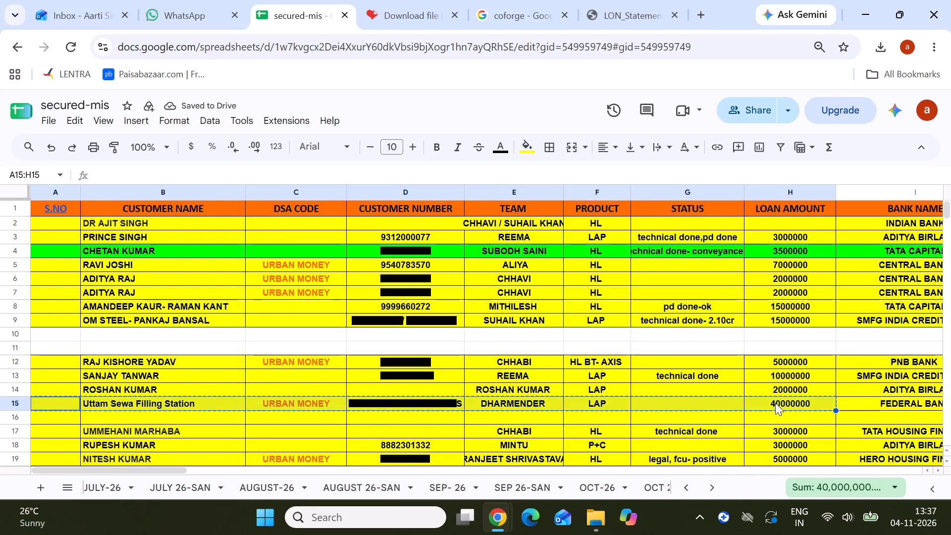
pyautogui.click(59, 418)
pyautogui.hotkey('ctrl', 'v')
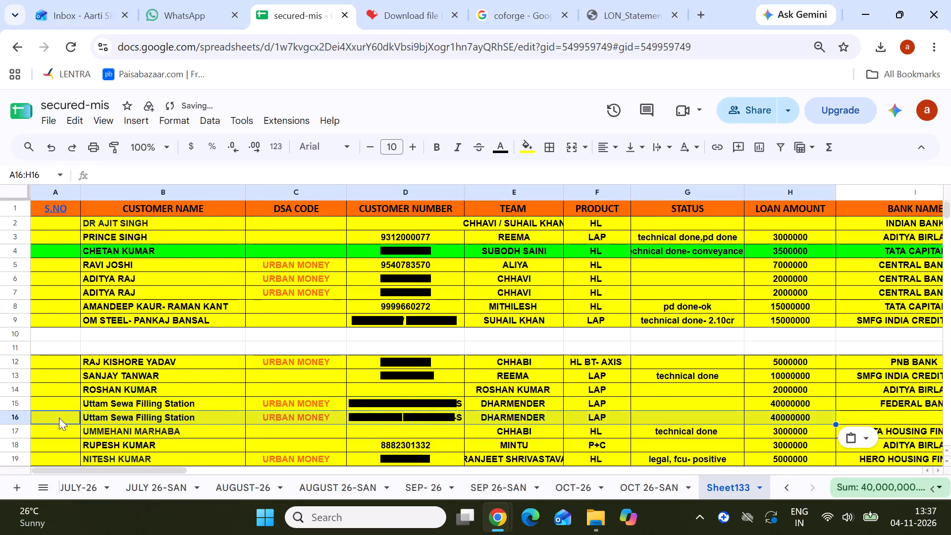
pyautogui.click(493, 356)
pyautogui.click(328, 418)
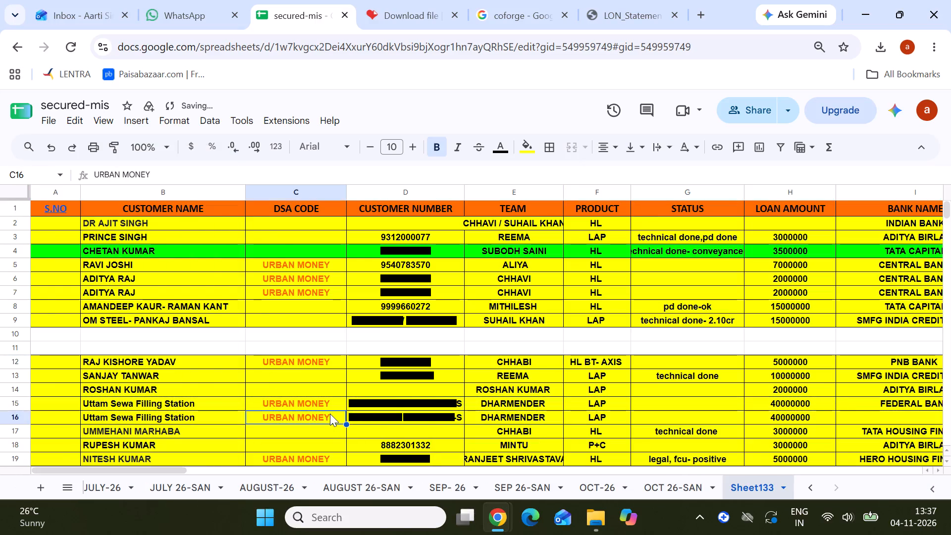
pyautogui.press('BackSpace')
pyautogui.click(468, 410)
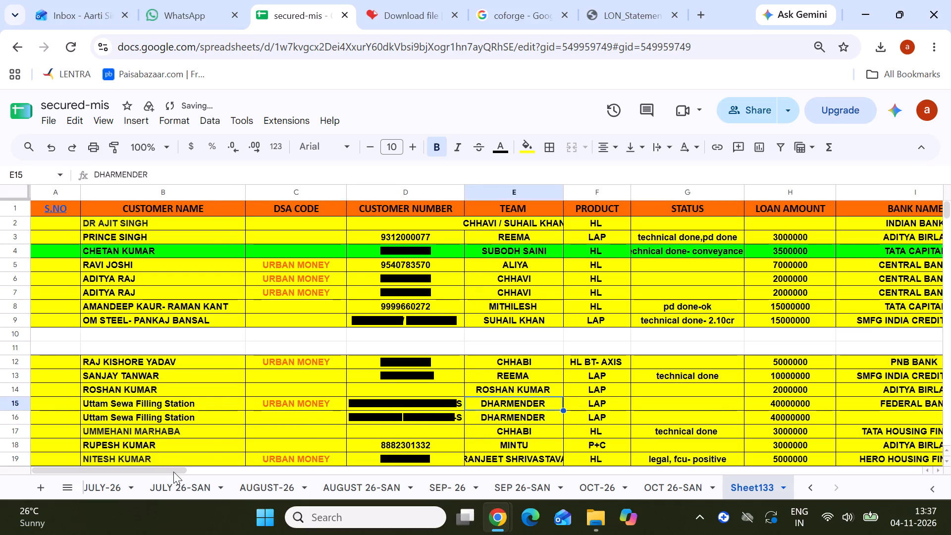
# Set the bank name in row 16 to IDFC FIRST BANK, enter the banker's name, and save the sheet.
pyautogui.moveTo(175, 469); pyautogui.dragTo(234, 481)
pyautogui.click(565, 419)
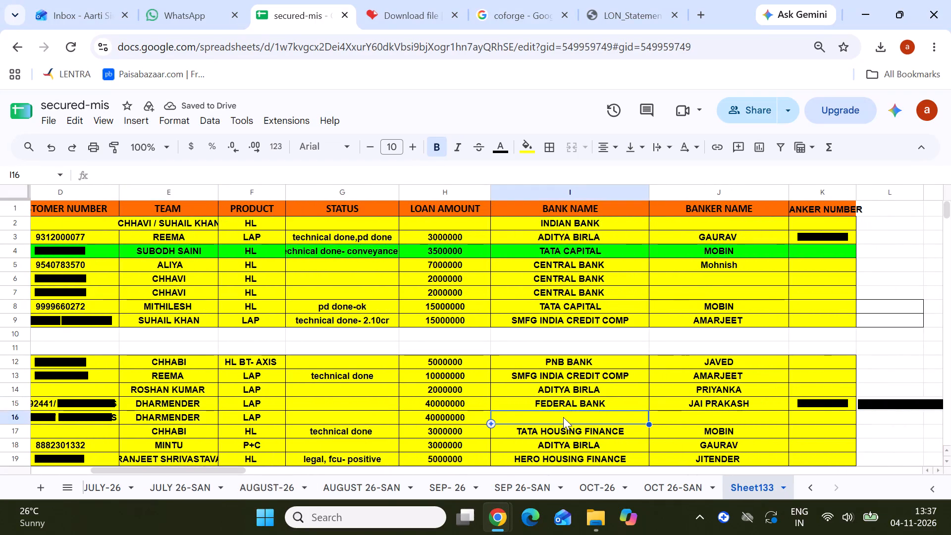
pyautogui.press('BackSpace')
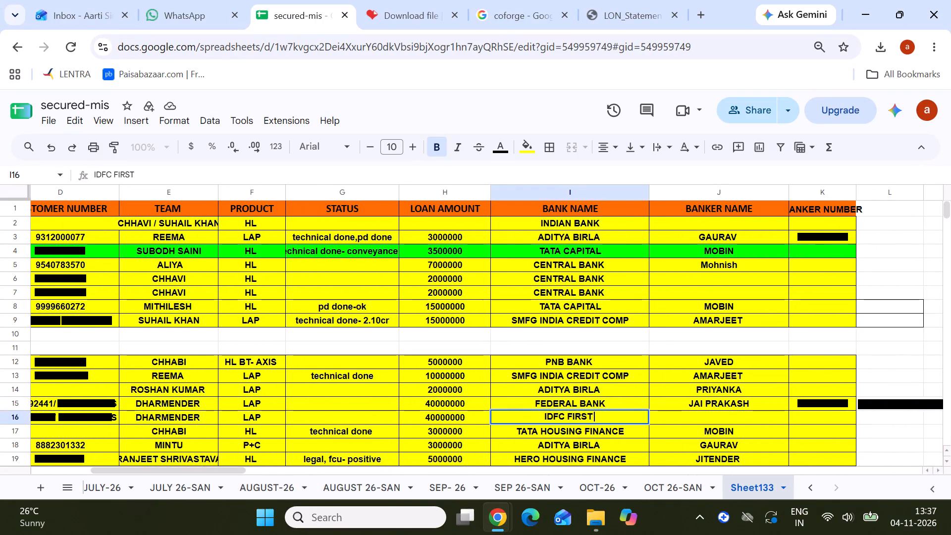
pyautogui.click(734, 419)
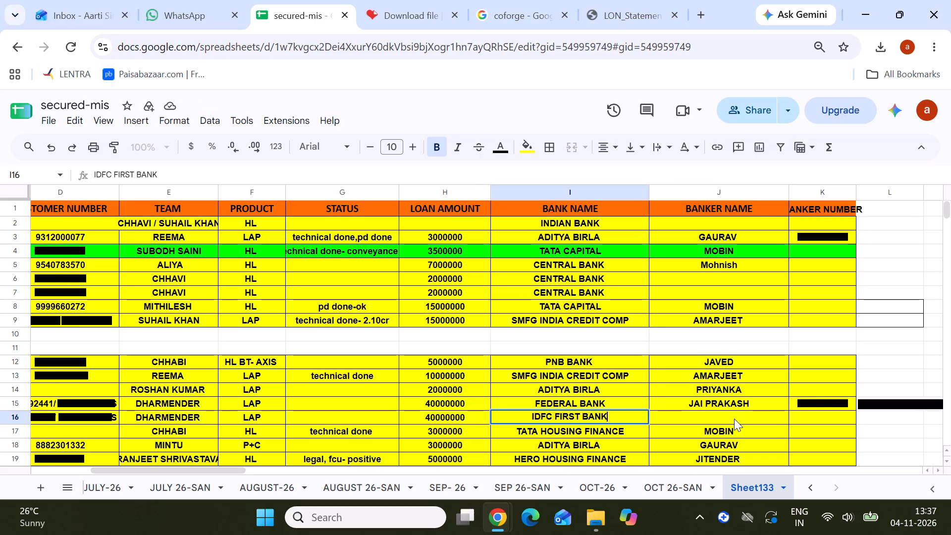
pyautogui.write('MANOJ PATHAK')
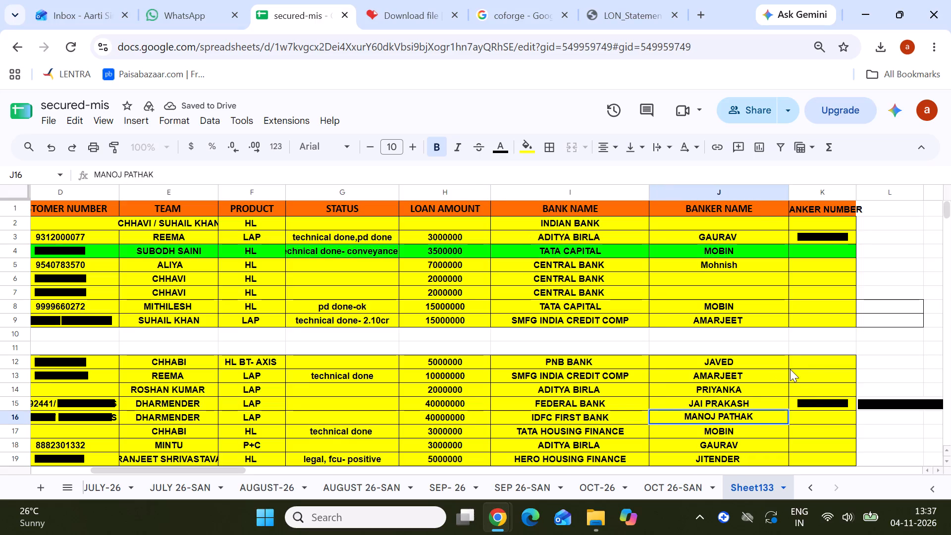
pyautogui.click(790, 369)
pyautogui.hotkey('ctrl', 's')
pyautogui.hotkey('ctrl', 's')
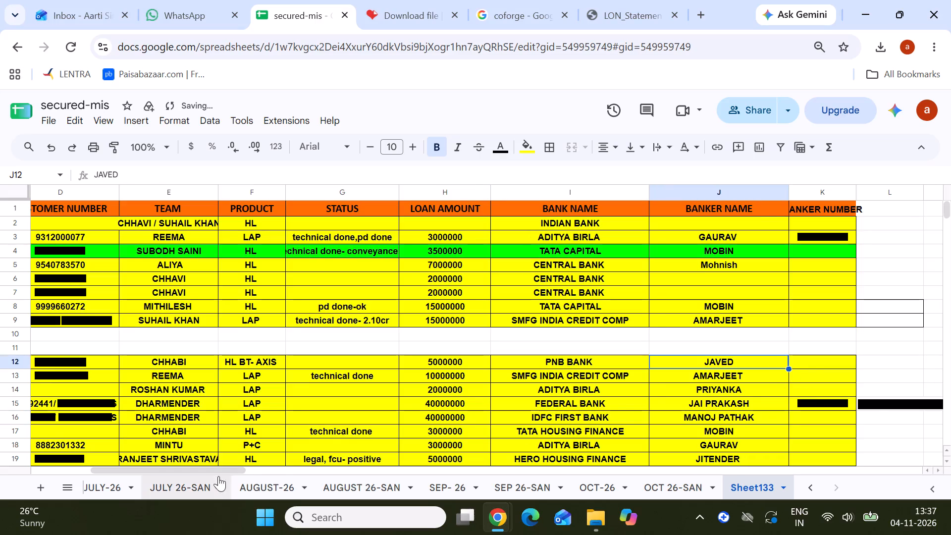
# Review the OCT-26 cases in rows 40 to 51 to check which belong in the Sheet133 list.
pyautogui.moveTo(242, 472); pyautogui.dragTo(87, 472)
pyautogui.click(266, 433)
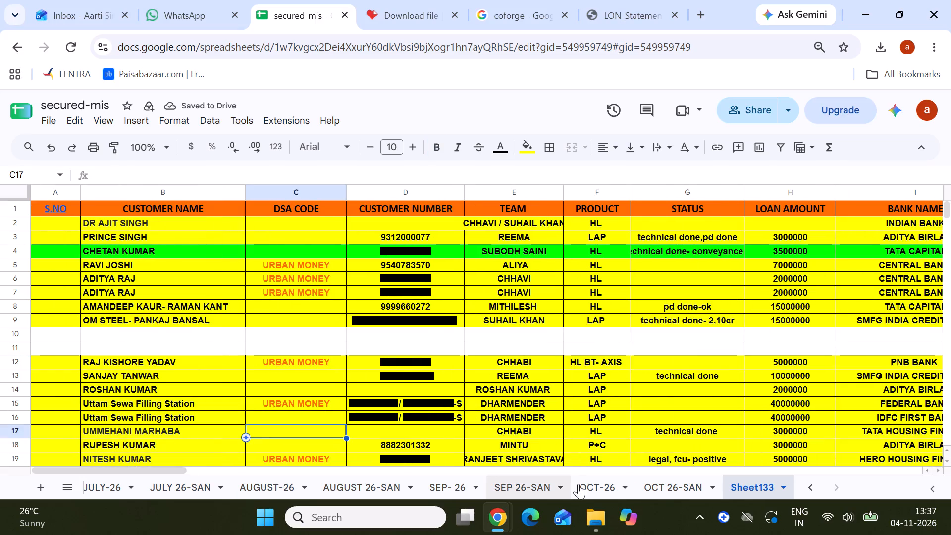
pyautogui.click(606, 488)
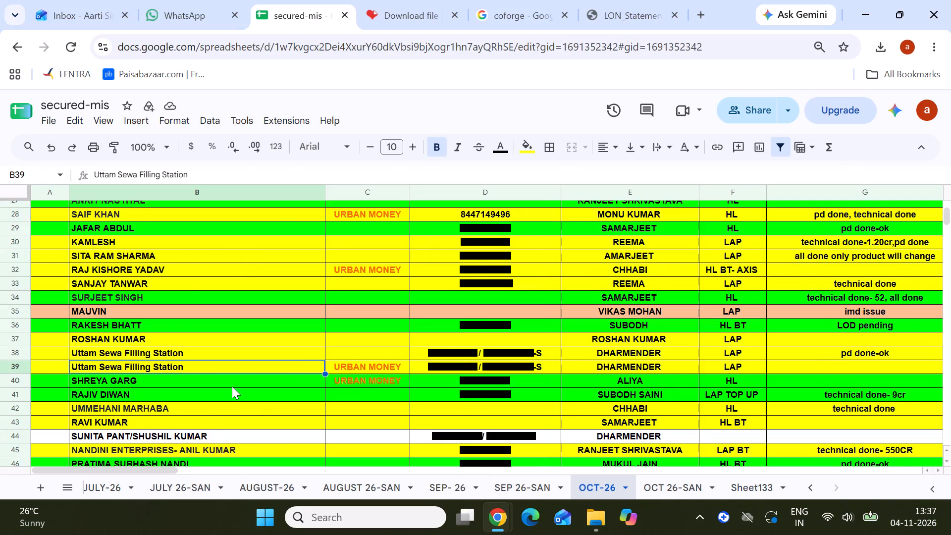
pyautogui.scroll(-1, 232, 388)
pyautogui.click(138, 307)
pyautogui.click(135, 322)
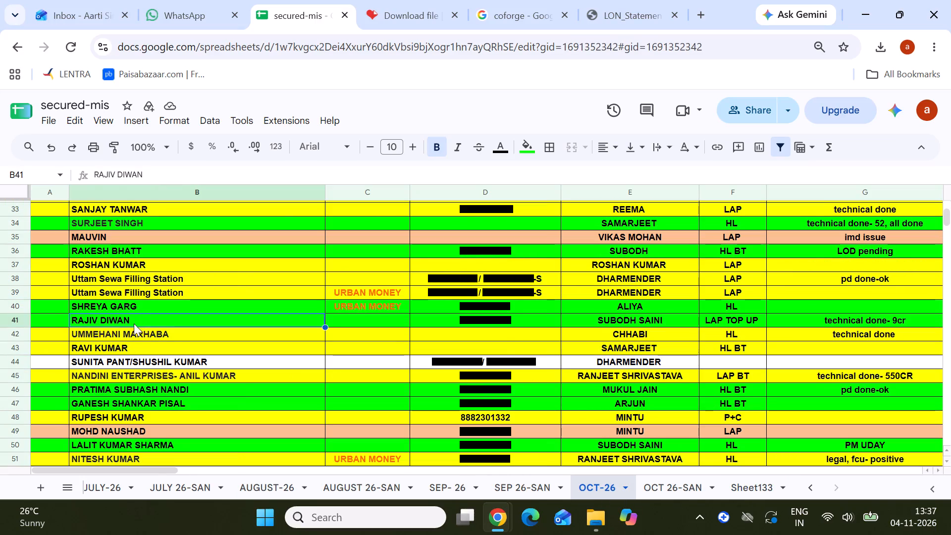
pyautogui.click(144, 335)
pyautogui.click(209, 354)
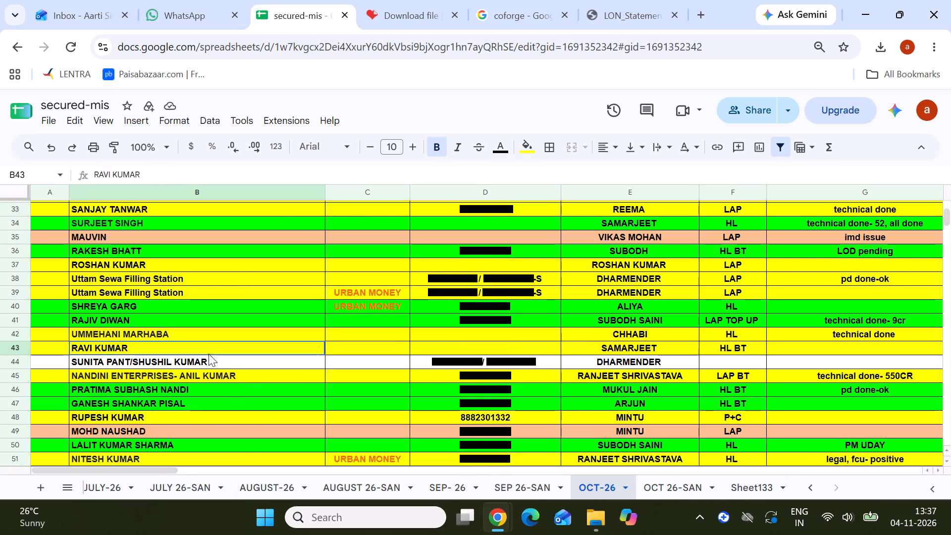
pyautogui.click(271, 374)
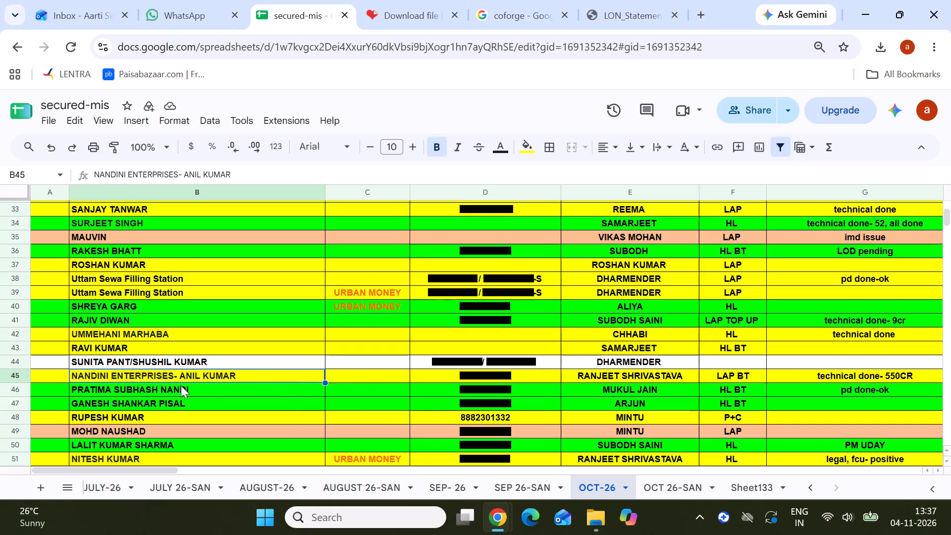
pyautogui.click(177, 393)
pyautogui.click(177, 404)
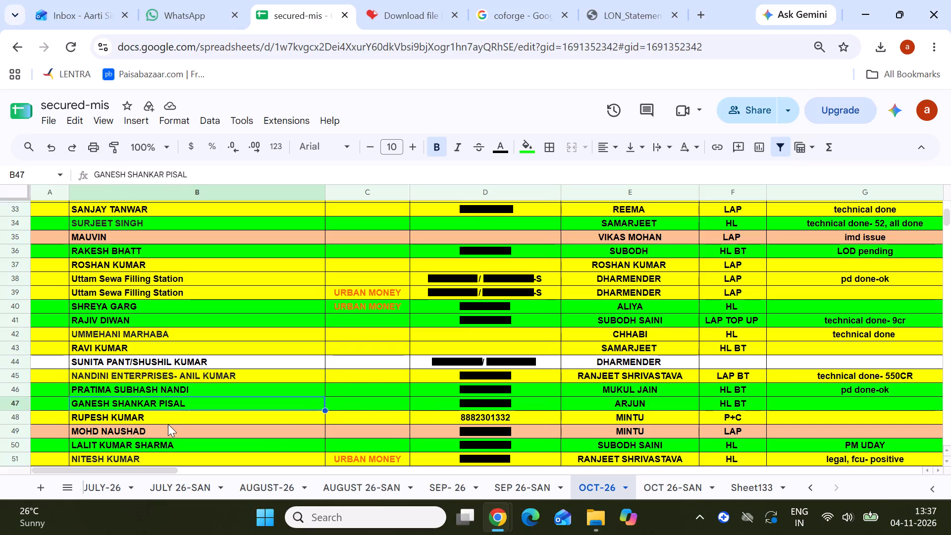
pyautogui.click(168, 424)
pyautogui.scroll(-1, 175, 409)
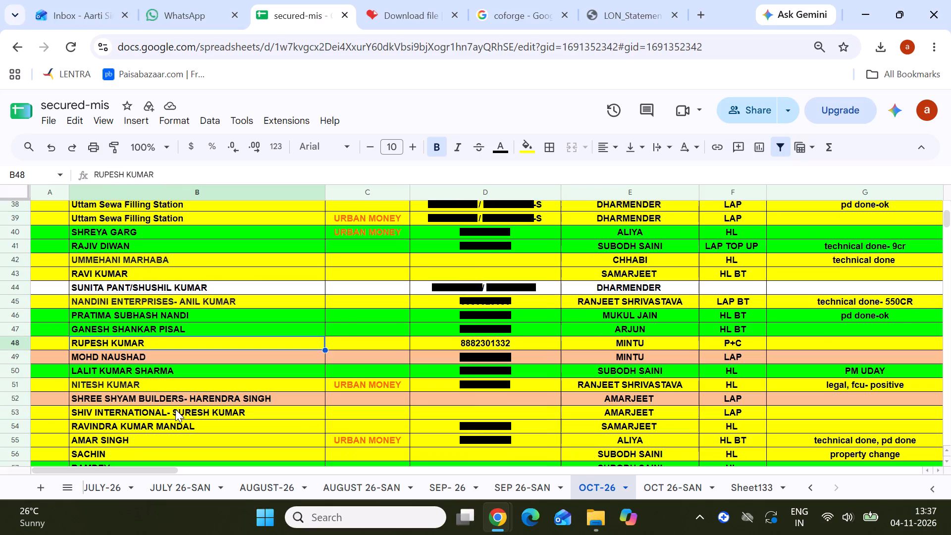
pyautogui.click(169, 383)
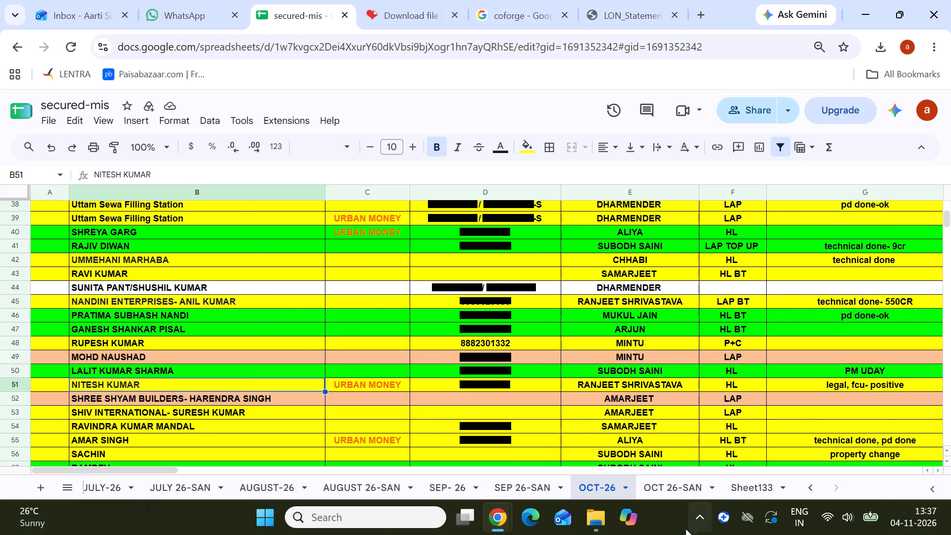
# Compare the OCT-26 cases in rows 51 to 58 with the cases from row 19 onward in Sheet133.
pyautogui.click(748, 481)
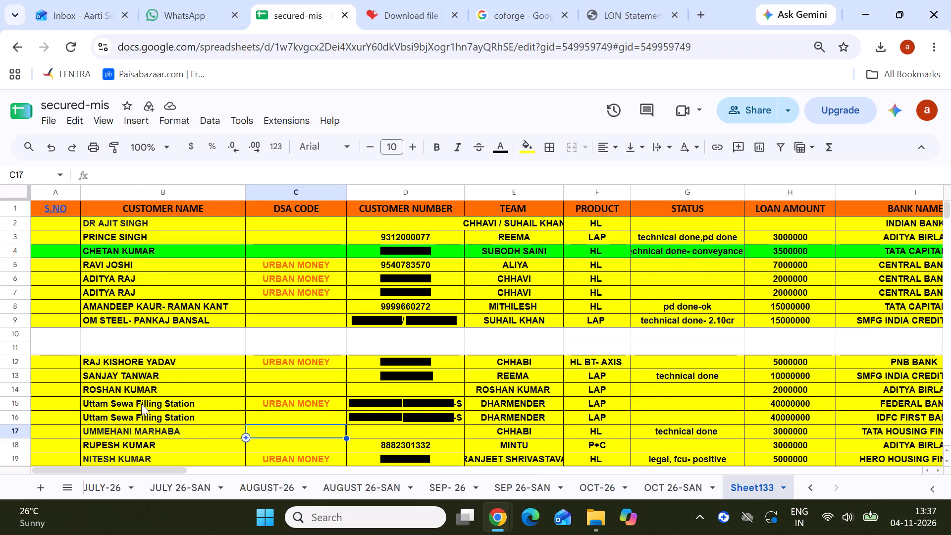
pyautogui.click(122, 445)
pyautogui.click(123, 456)
pyautogui.scroll(-2, 192, 406)
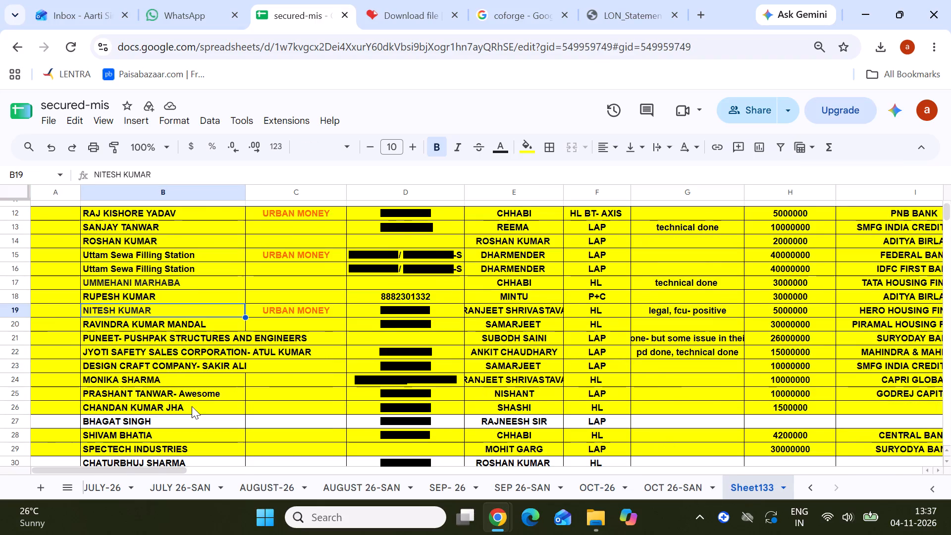
pyautogui.click(596, 488)
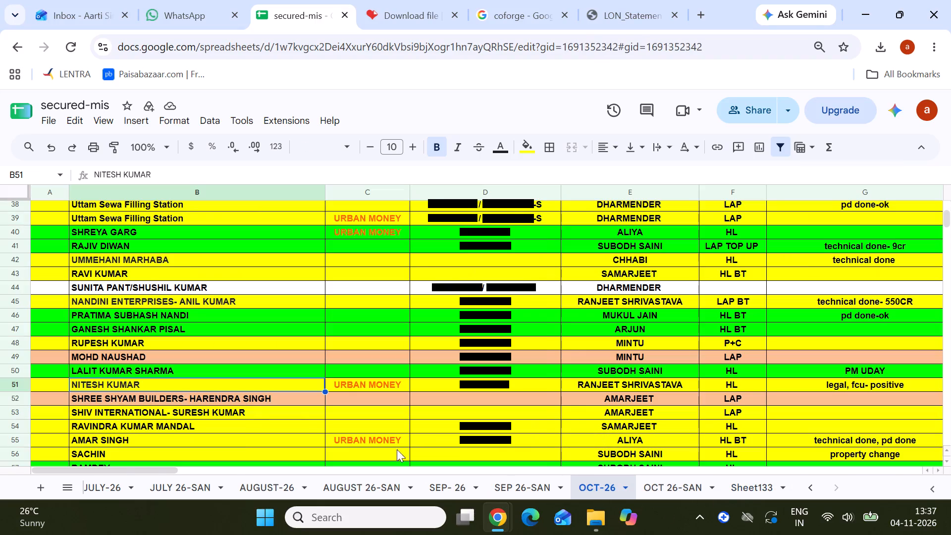
pyautogui.scroll(-1, 192, 419)
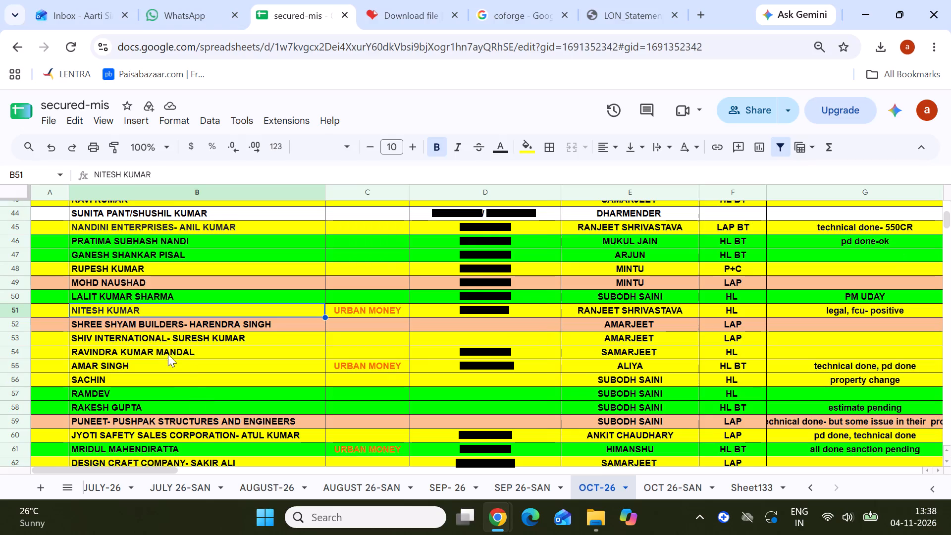
pyautogui.click(488, 356)
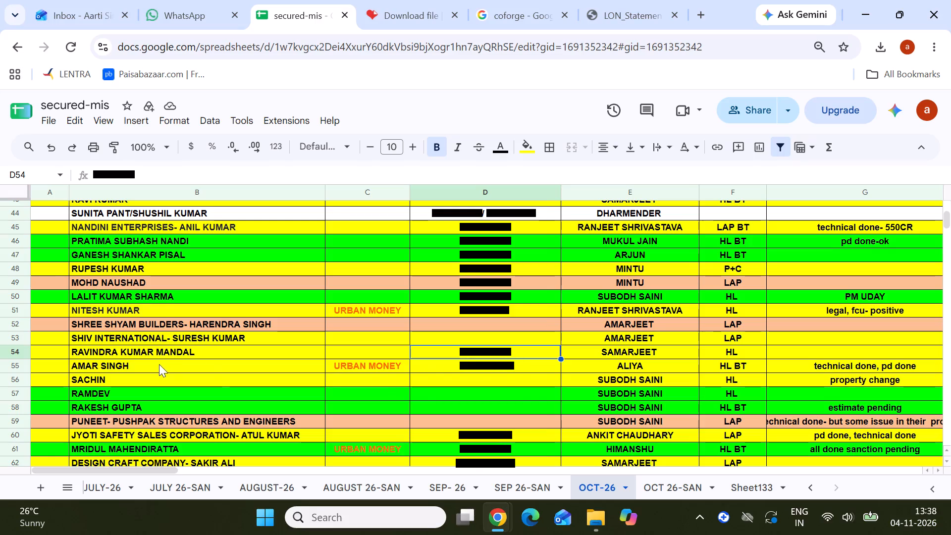
pyautogui.click(503, 369)
pyautogui.click(663, 362)
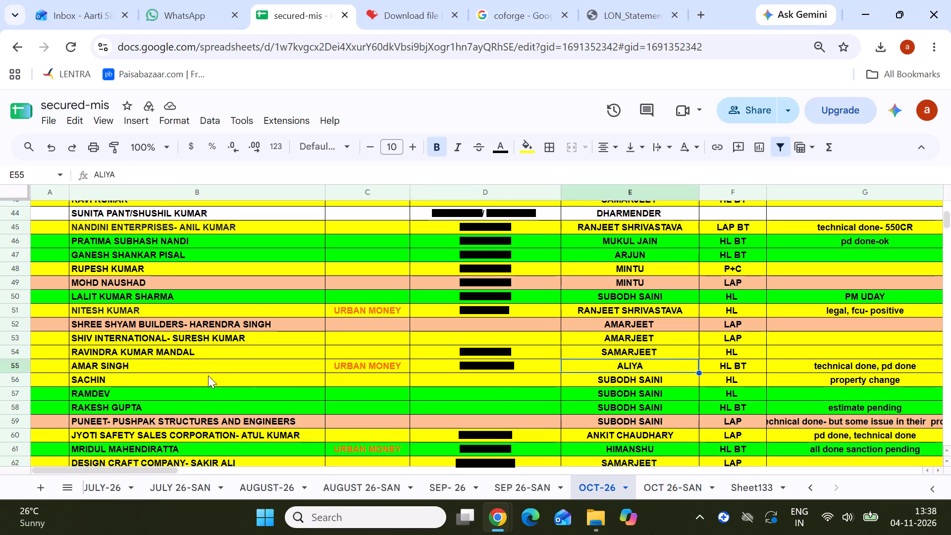
pyautogui.click(210, 384)
pyautogui.click(190, 397)
pyautogui.click(190, 408)
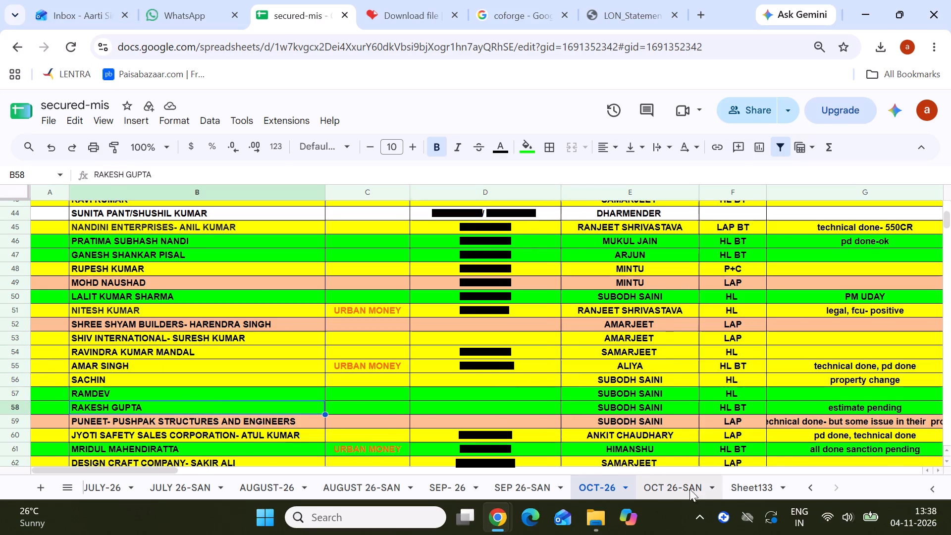
# Check the sanctioned cases in rows 44 to 46 of OCT 26-SAN and continue reviewing OCT-26 at rows 60 and 61.
pyautogui.click(678, 490)
pyautogui.scroll(-3, 308, 376)
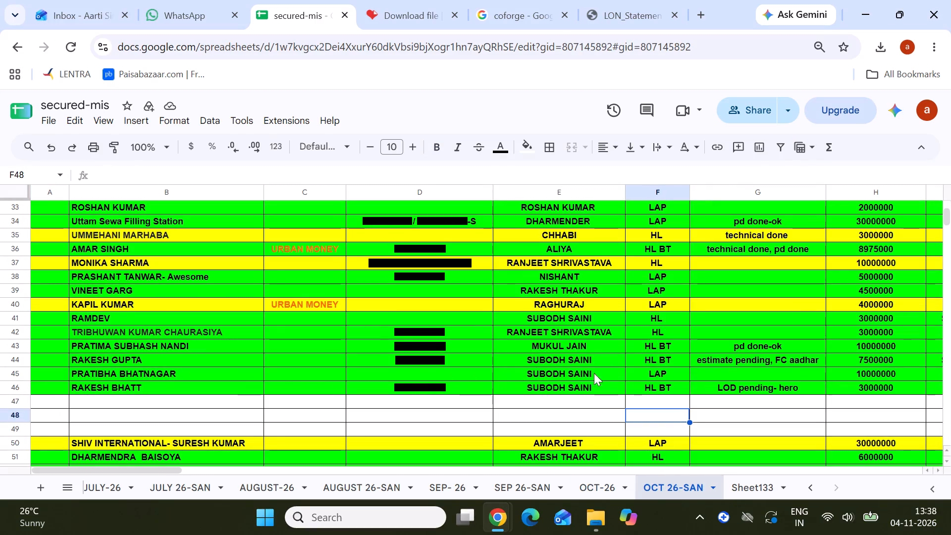
pyautogui.click(107, 362)
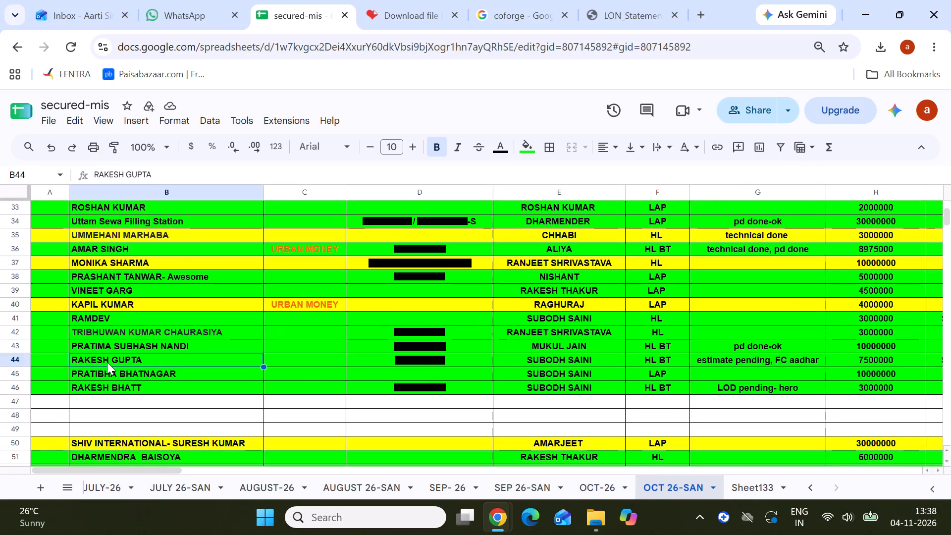
pyautogui.click(114, 374)
pyautogui.click(118, 387)
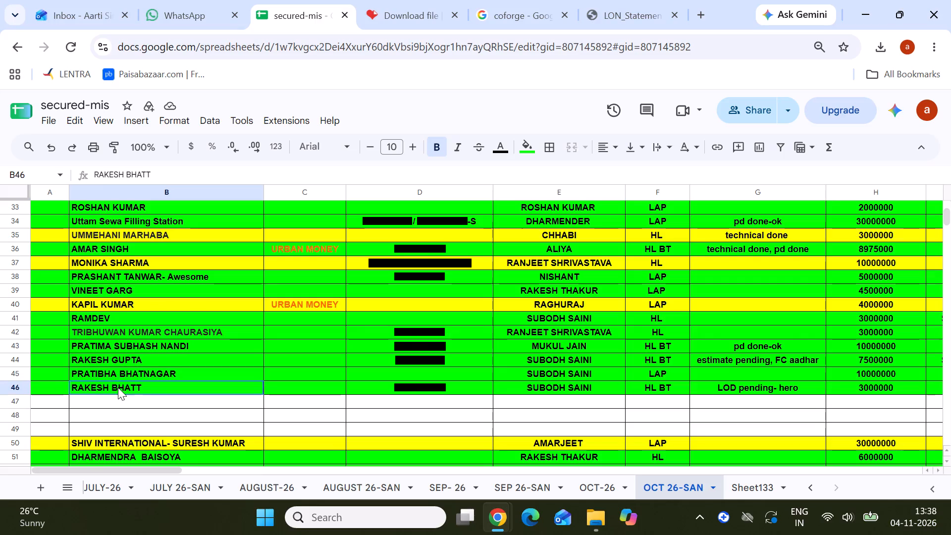
pyautogui.click(598, 490)
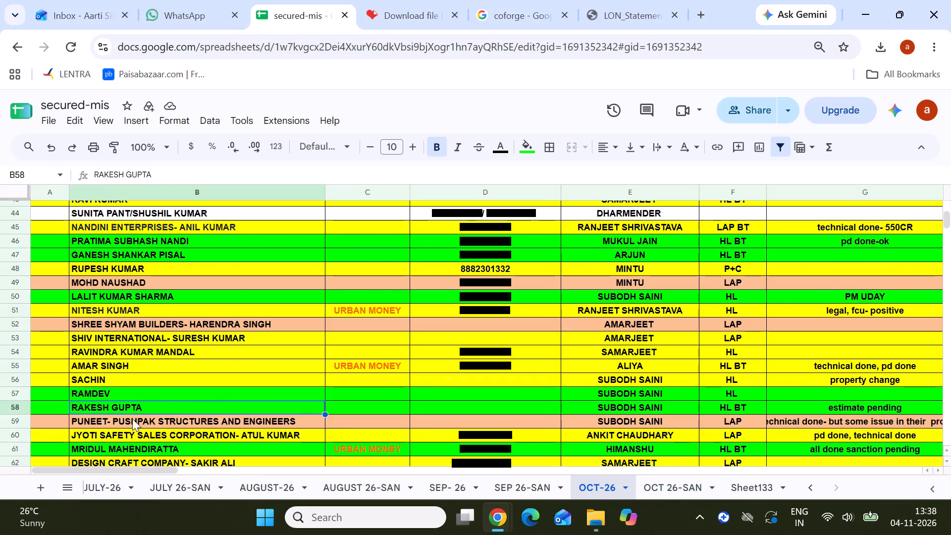
pyautogui.scroll(-1, 145, 418)
pyautogui.click(265, 361)
pyautogui.click(417, 369)
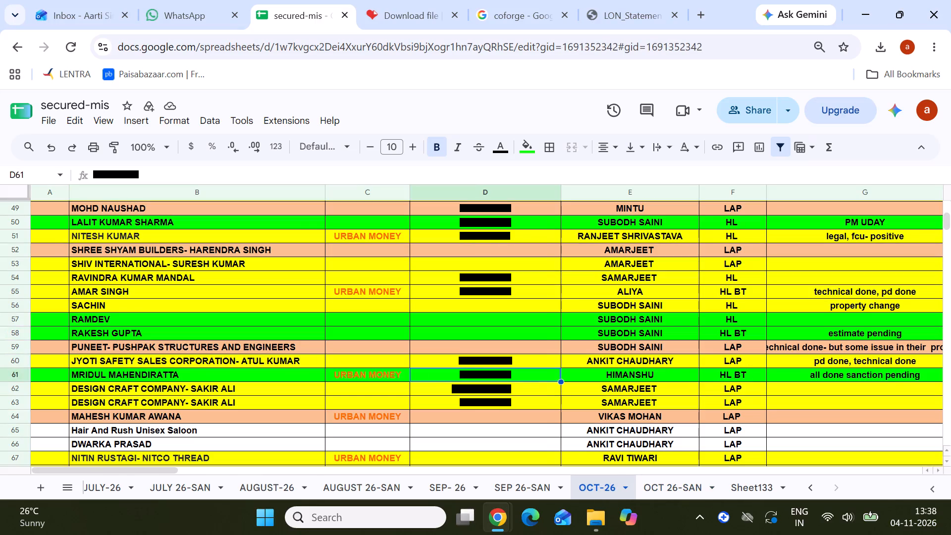
# Undo the last edit in the OCT-26 sheet and save the spreadsheet.
pyautogui.click(538, 367)
pyautogui.hotkey('ctrl', 'z')
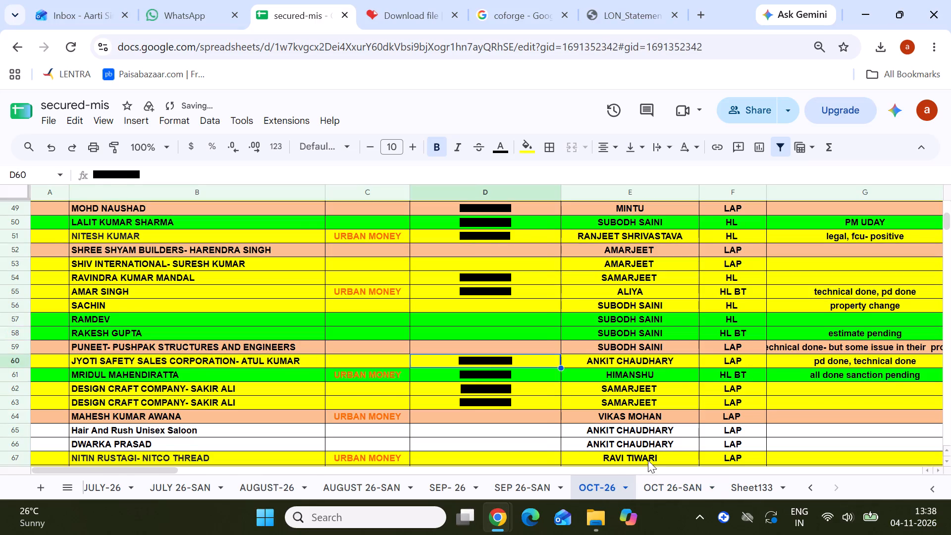
pyautogui.click(563, 300)
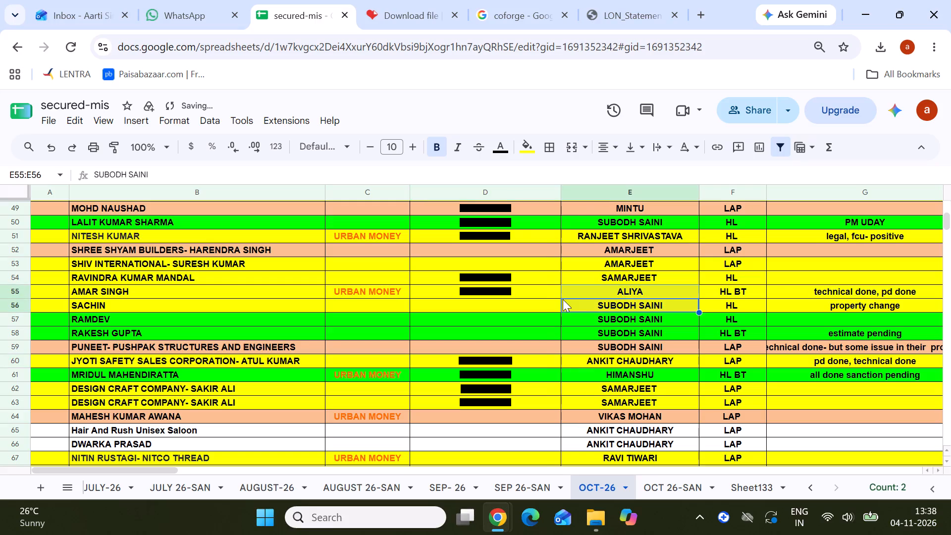
pyautogui.hotkey('ctrl', 's')
# Widen the customer name column B in Sheet133 to give the long names more room, and save.
pyautogui.click(740, 483)
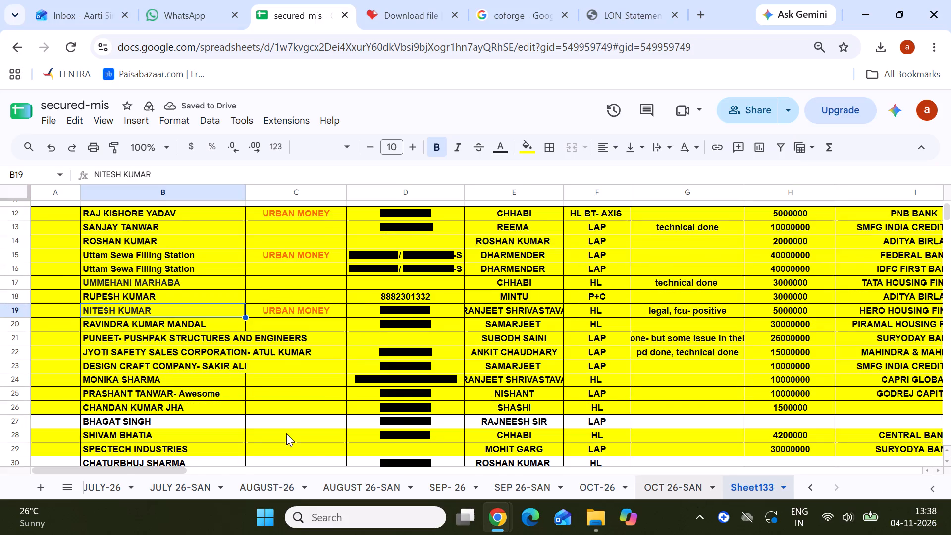
pyautogui.click(265, 357)
pyautogui.moveTo(244, 193); pyautogui.dragTo(297, 193)
pyautogui.click(351, 386)
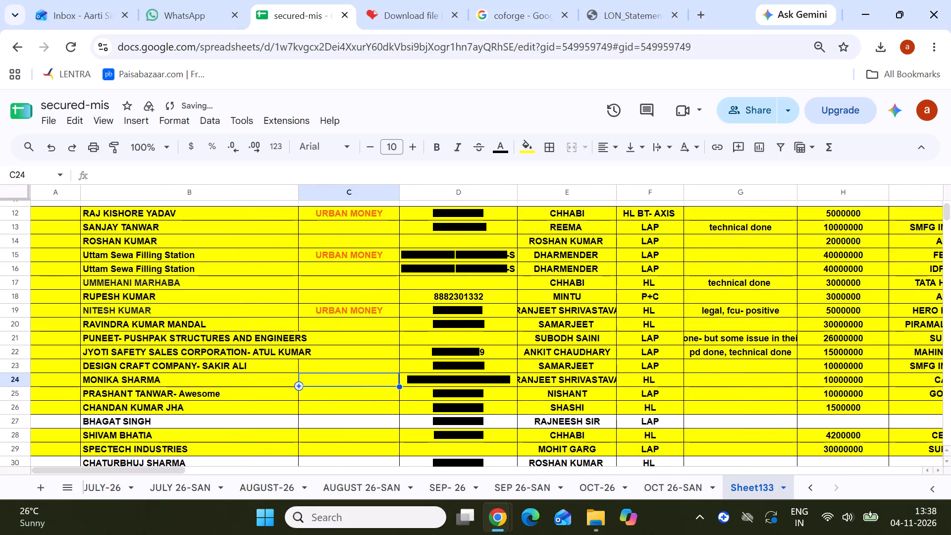
pyautogui.hotkey('ctrl', 's')
# Check the Design Craft Company cases in OCT-26 rows 62 and 63 against Sheet133 row 23, including its bank name, and OCT 26-SAN.
pyautogui.click(596, 492)
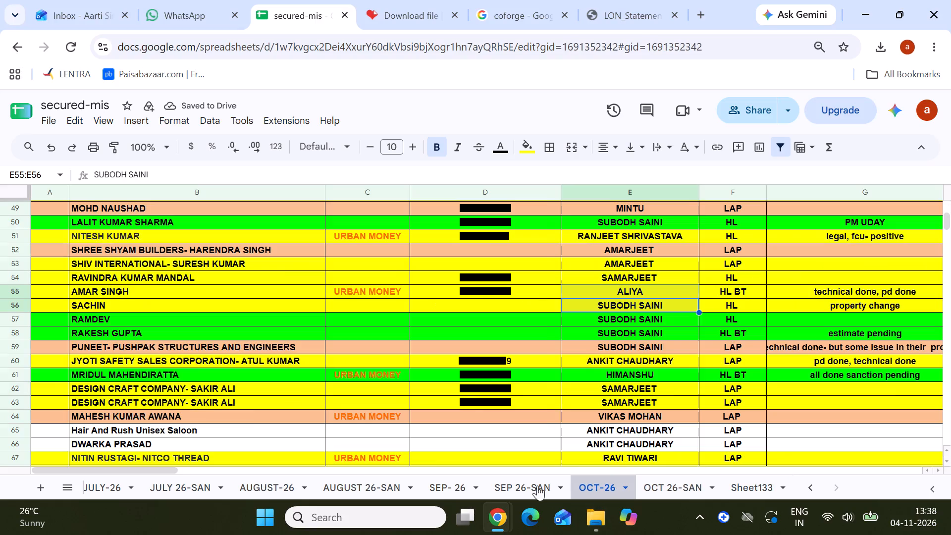
pyautogui.click(247, 393)
pyautogui.click(252, 401)
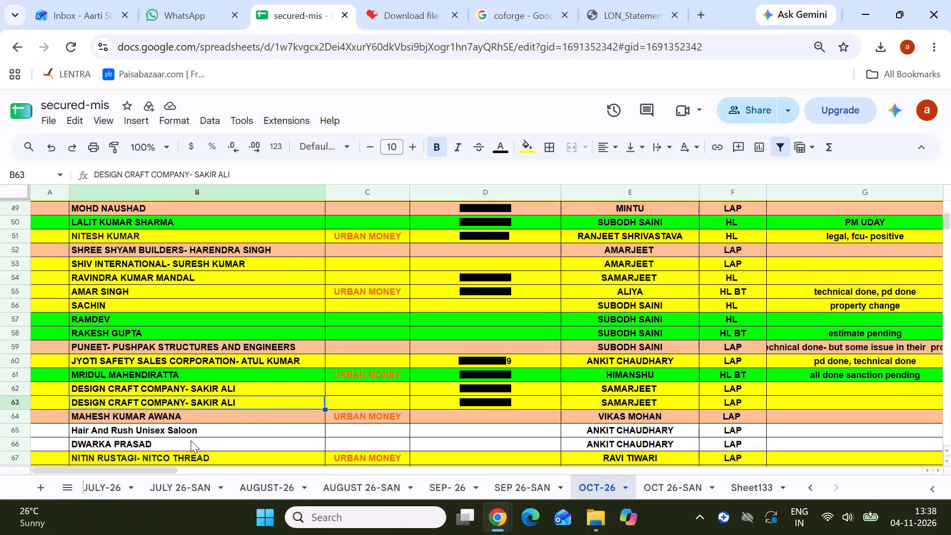
pyautogui.click(750, 494)
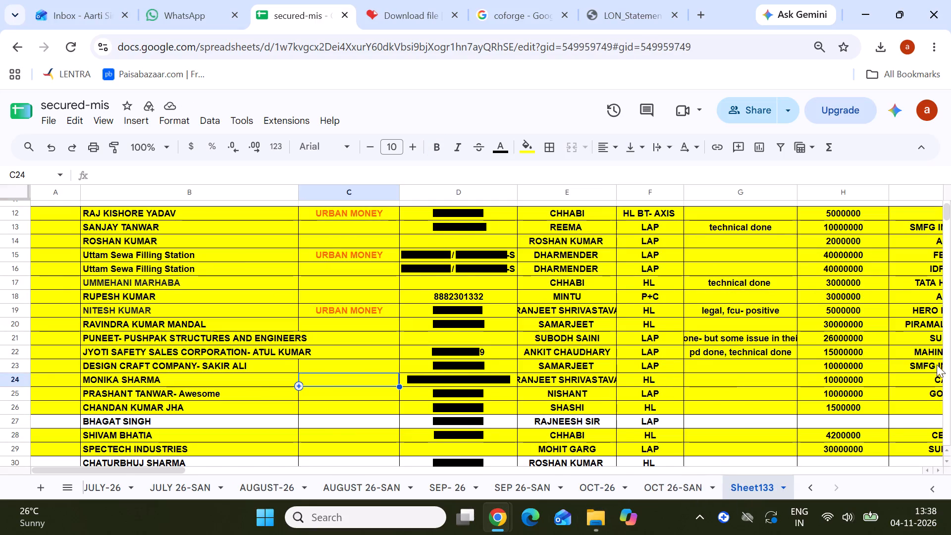
pyautogui.click(930, 364)
pyautogui.click(667, 490)
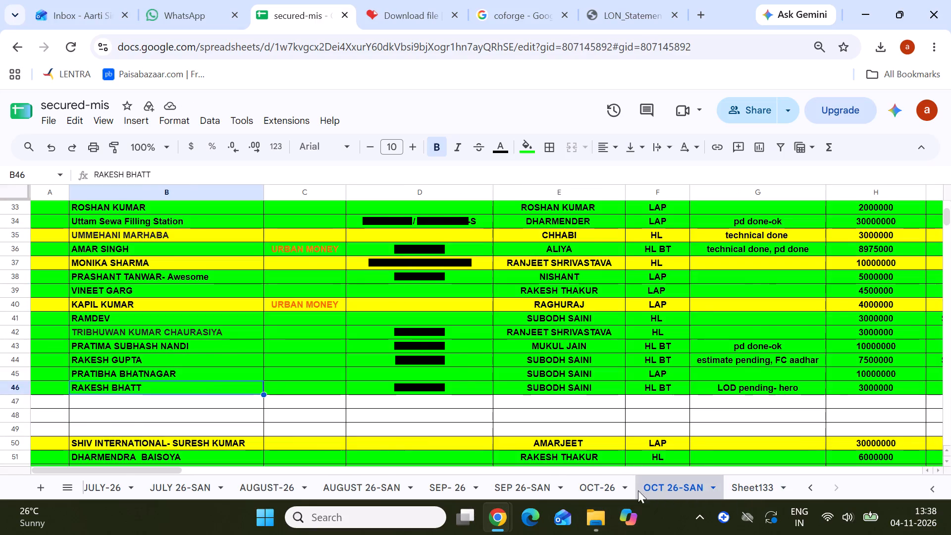
# Review the OCT-26 cases in rows 64 to 75 and compare them with the Sheet133 and OCT 26-SAN lists.
pyautogui.click(604, 487)
pyautogui.scroll(-1, 199, 415)
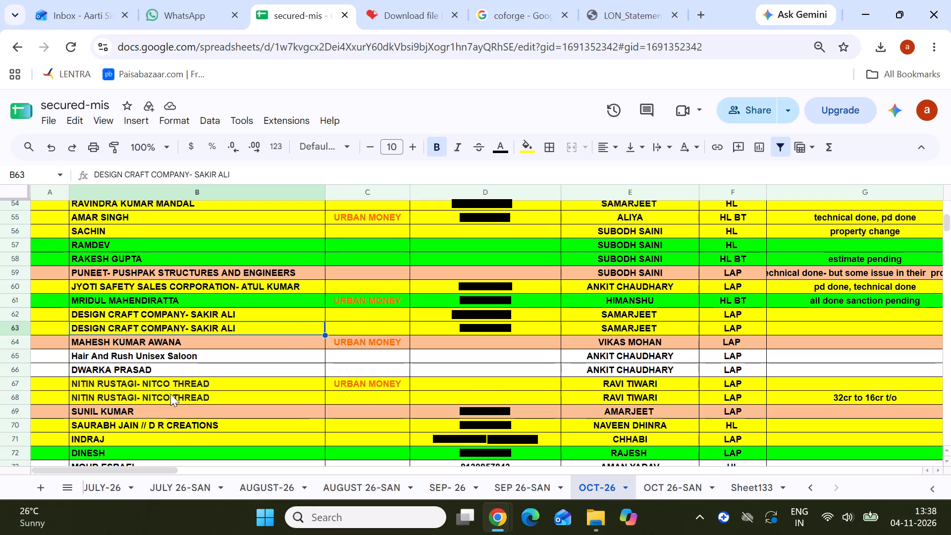
pyautogui.scroll(-1, 170, 394)
pyautogui.click(204, 352)
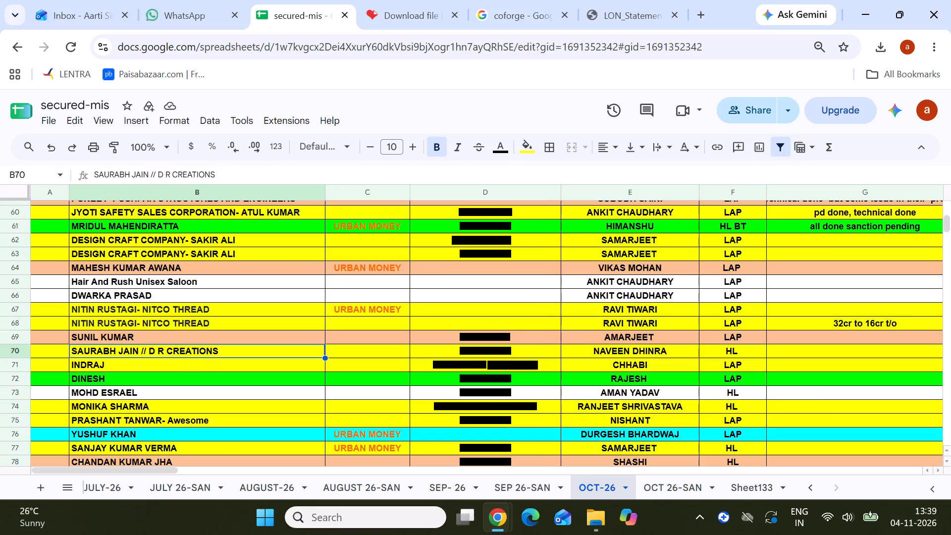
pyautogui.click(180, 362)
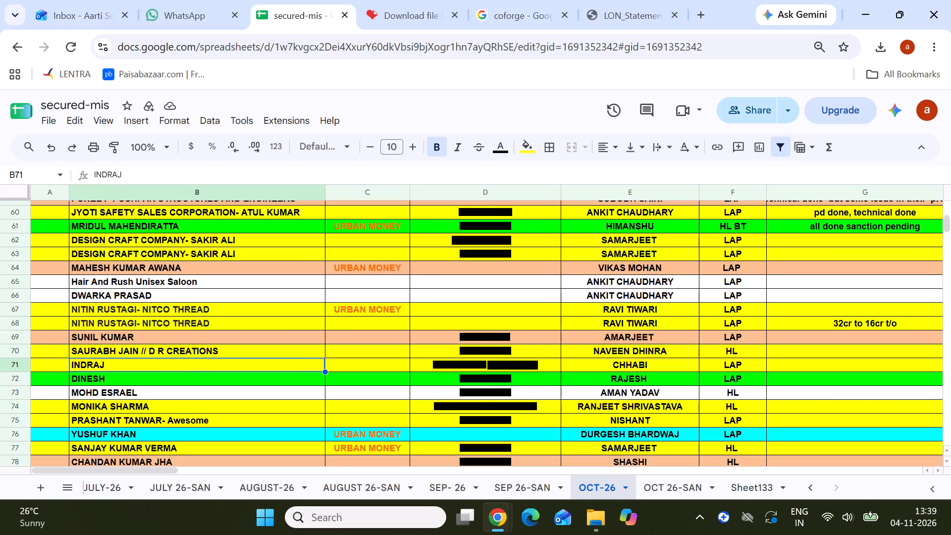
pyautogui.click(175, 404)
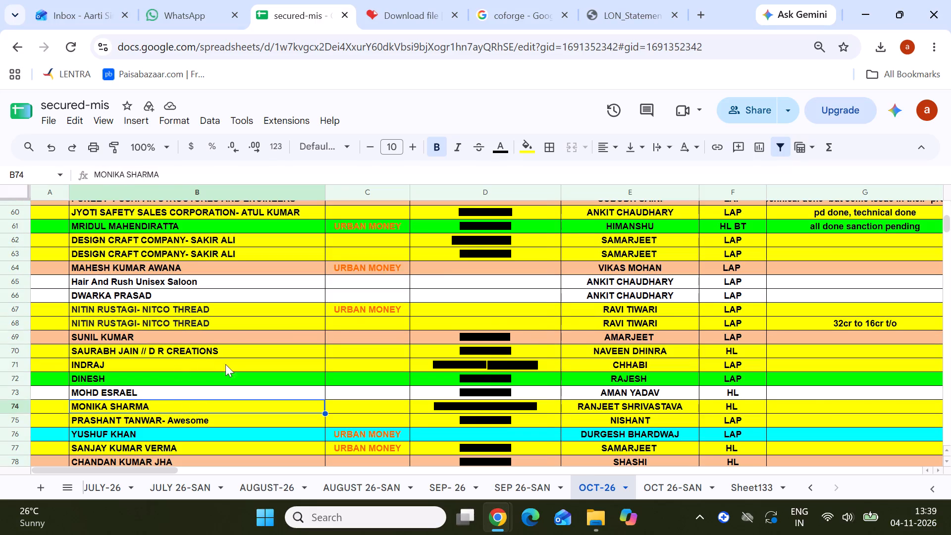
pyautogui.click(482, 411)
pyautogui.click(480, 420)
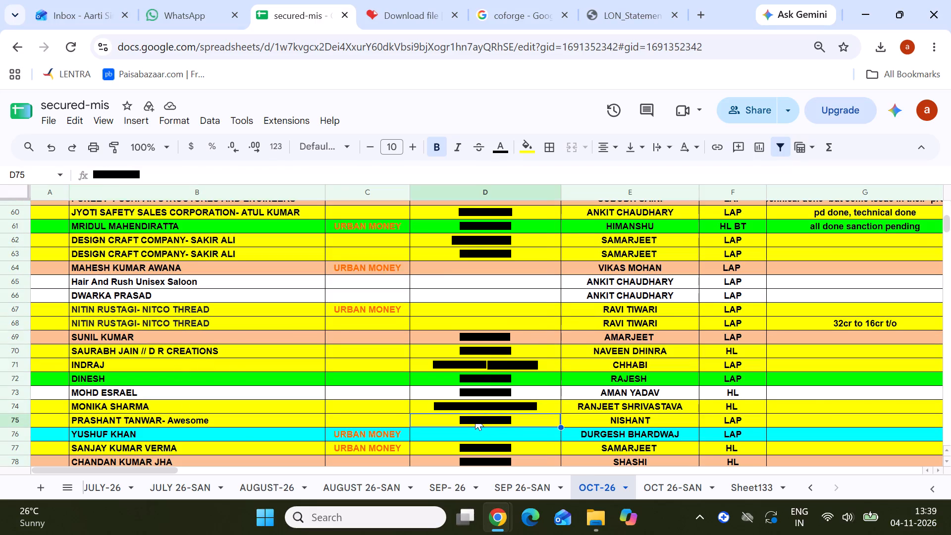
pyautogui.click(755, 493)
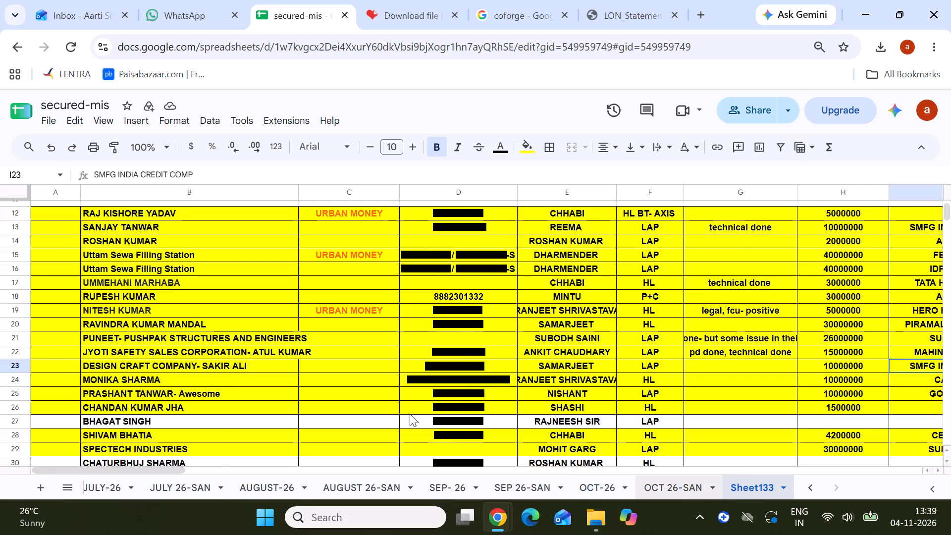
pyautogui.click(188, 397)
pyautogui.click(673, 481)
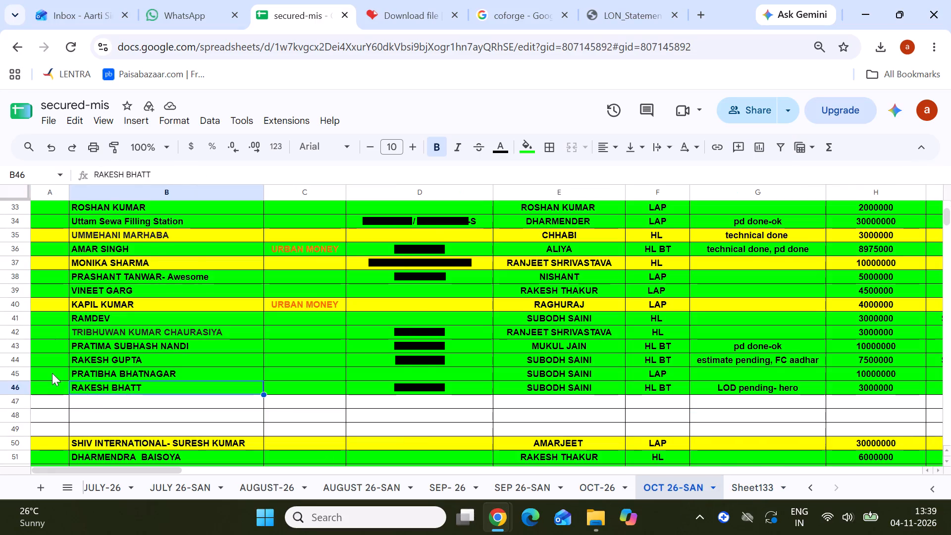
# Examine the OCT-26 case in row 77 and look for it around row 26 of Sheet133.
pyautogui.click(609, 493)
pyautogui.scroll(-1, 193, 407)
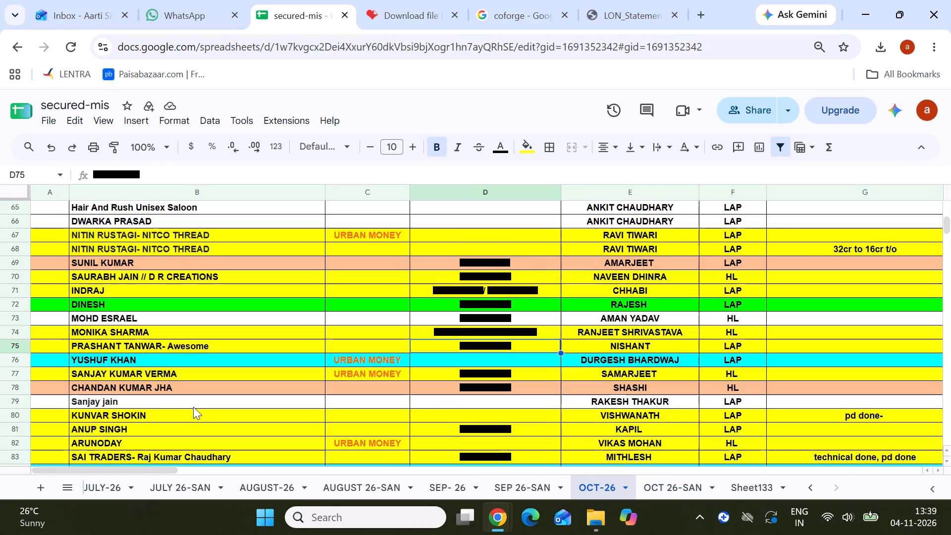
pyautogui.moveTo(160, 370); pyautogui.dragTo(625, 379)
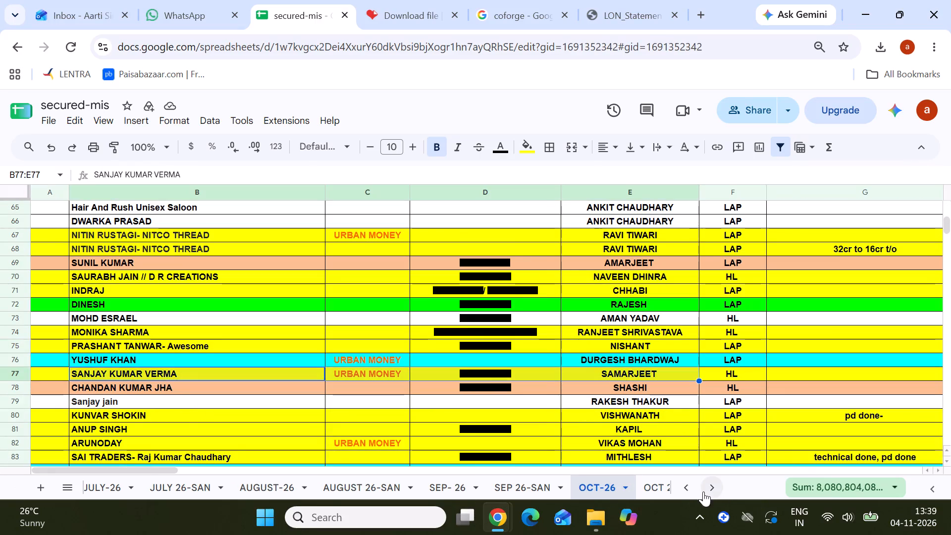
pyautogui.click(720, 487)
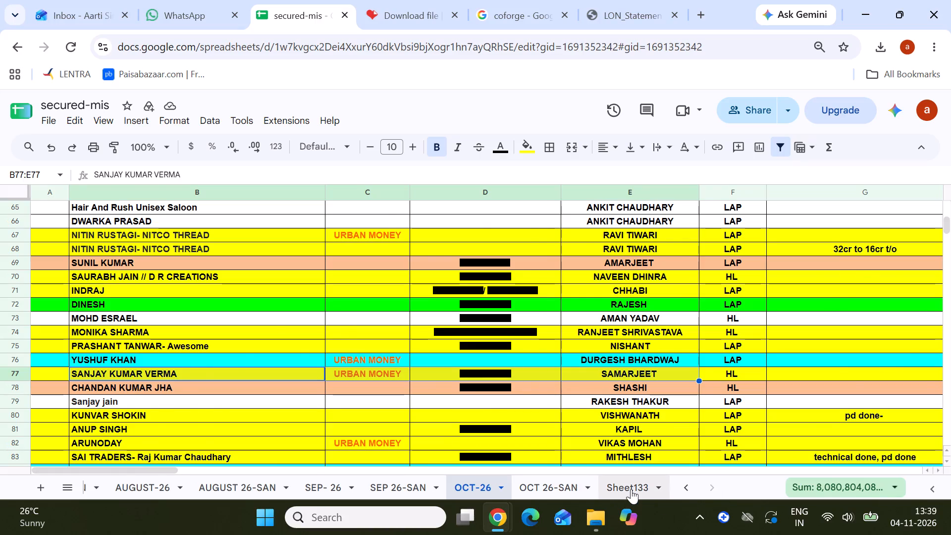
pyautogui.click(631, 489)
pyautogui.click(154, 409)
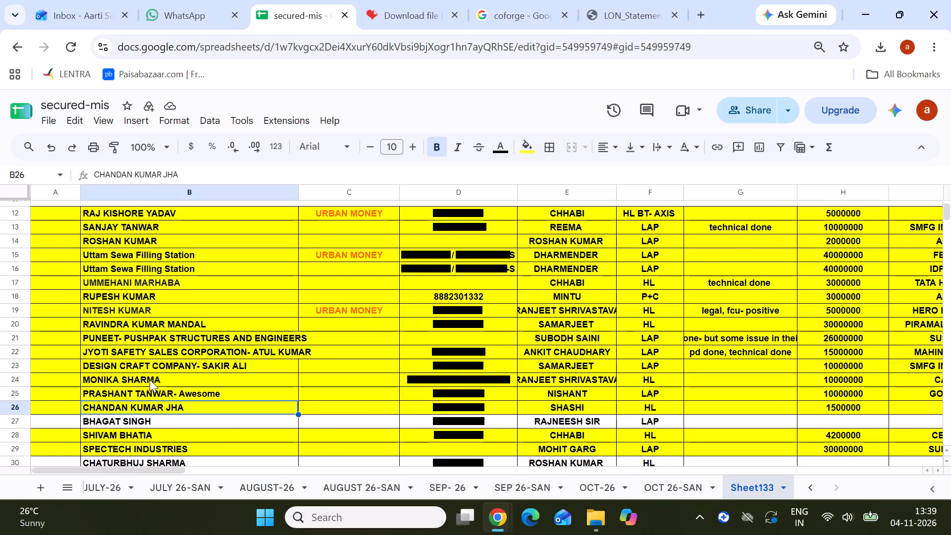
# Widen the team column E and the status column G in Sheet133, and save the spreadsheet.
pyautogui.scroll(-1, 150, 379)
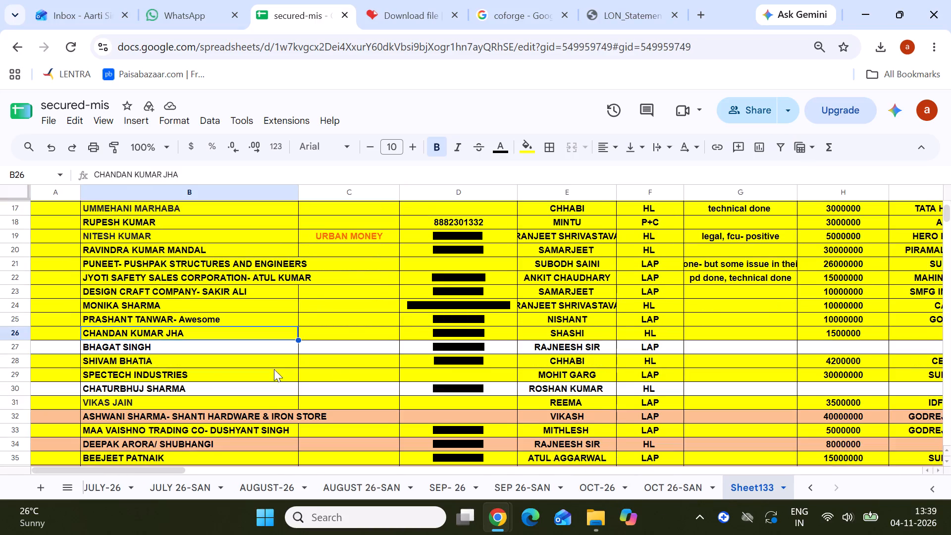
pyautogui.moveTo(618, 192); pyautogui.dragTo(649, 198)
pyautogui.moveTo(829, 190); pyautogui.dragTo(887, 190)
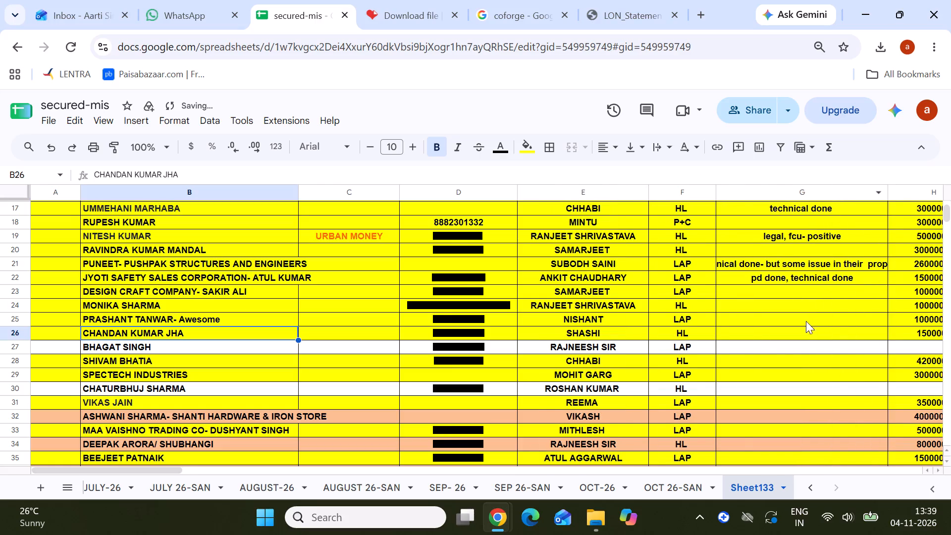
pyautogui.click(803, 324)
pyautogui.hotkey('ctrl', 's')
pyautogui.hotkey('ctrl', 's')
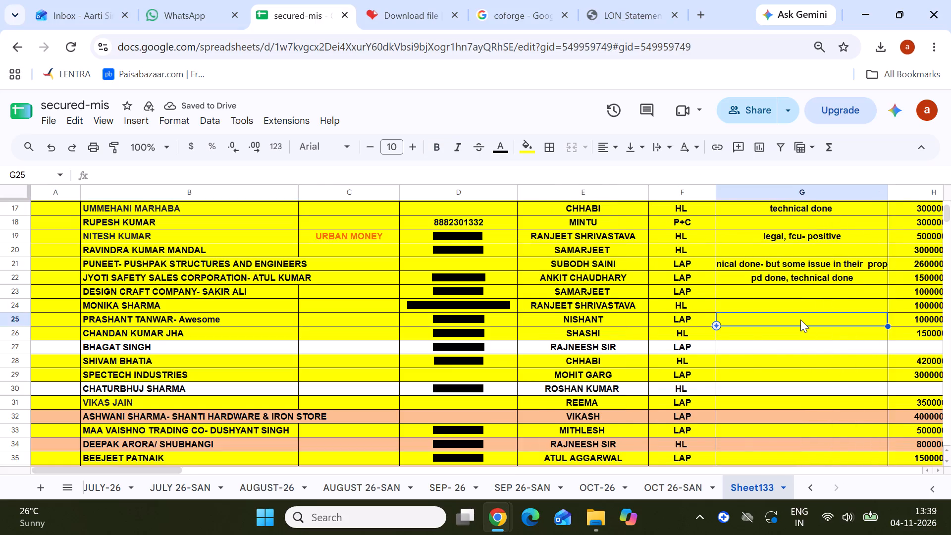
# Check the OCT-26 cases around row 79 against Sheet133 and enter BAJAJ HOUSING FINANCE as the bank in Sheet133 row 26.
pyautogui.click(678, 475)
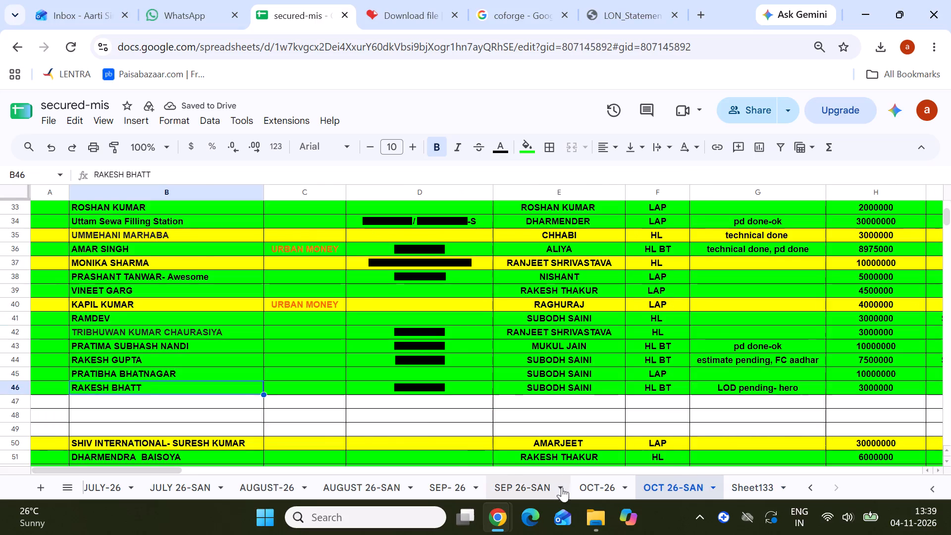
pyautogui.click(597, 490)
pyautogui.click(161, 408)
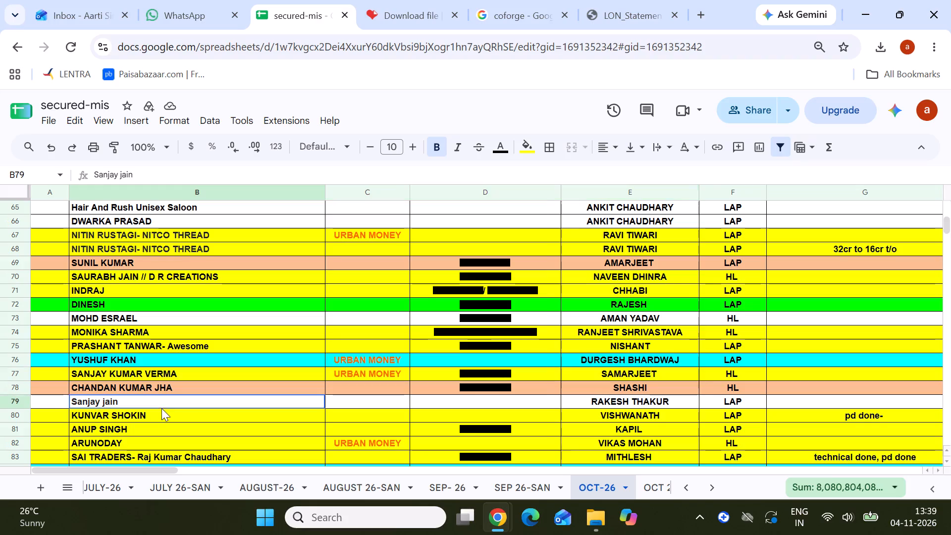
pyautogui.click(754, 481)
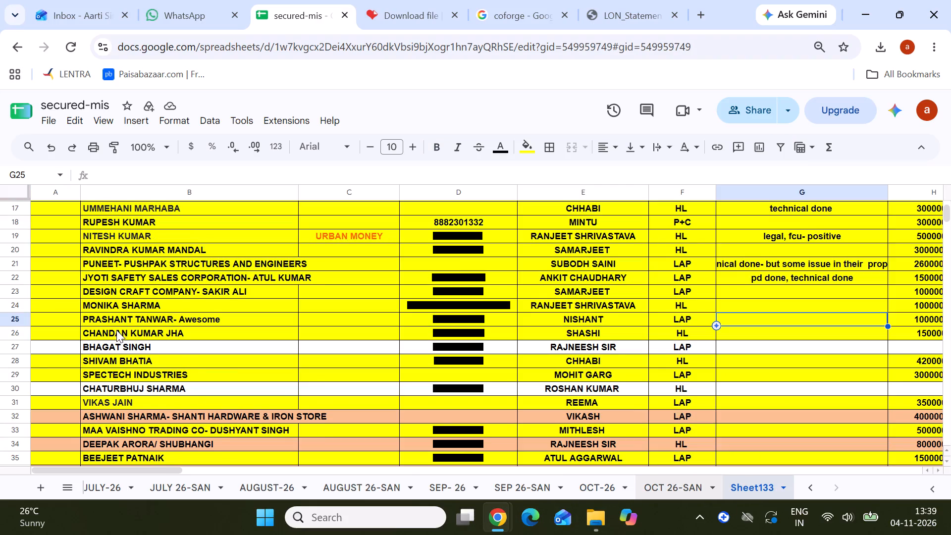
pyautogui.moveTo(167, 468); pyautogui.dragTo(244, 469)
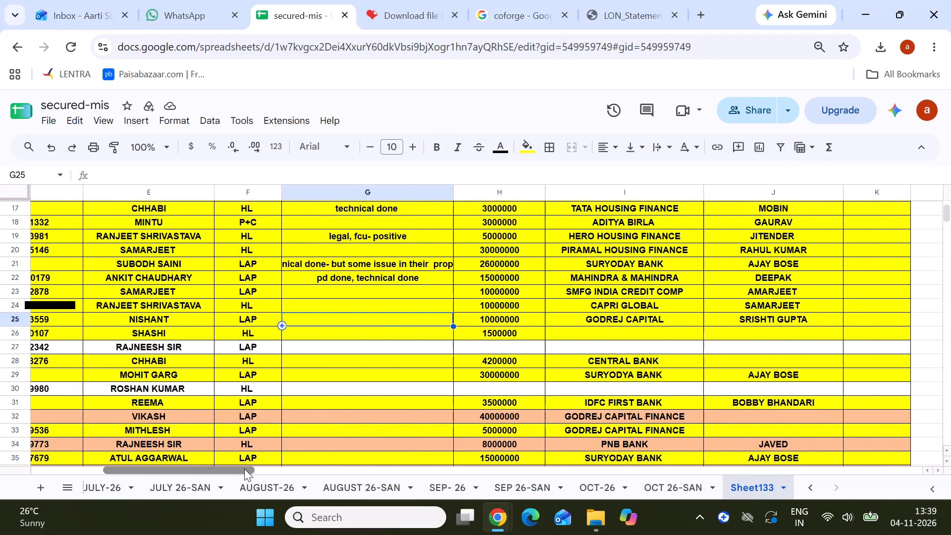
pyautogui.moveTo(244, 469); pyautogui.dragTo(245, 468)
pyautogui.click(616, 334)
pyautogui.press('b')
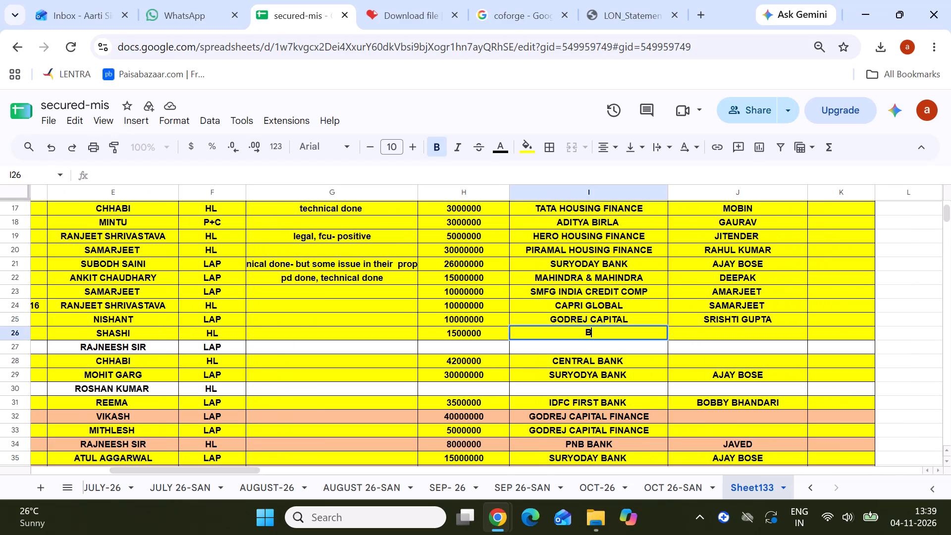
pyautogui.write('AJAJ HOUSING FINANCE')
# Enter ROSHAN in column J of Sheet133 row 26, beside the bank name, and save the spreadsheet.
pyautogui.click(758, 330)
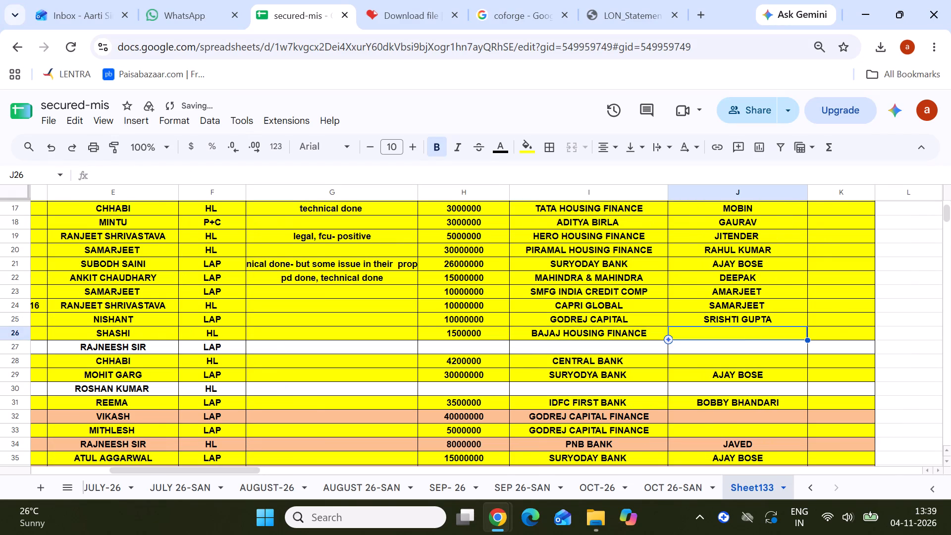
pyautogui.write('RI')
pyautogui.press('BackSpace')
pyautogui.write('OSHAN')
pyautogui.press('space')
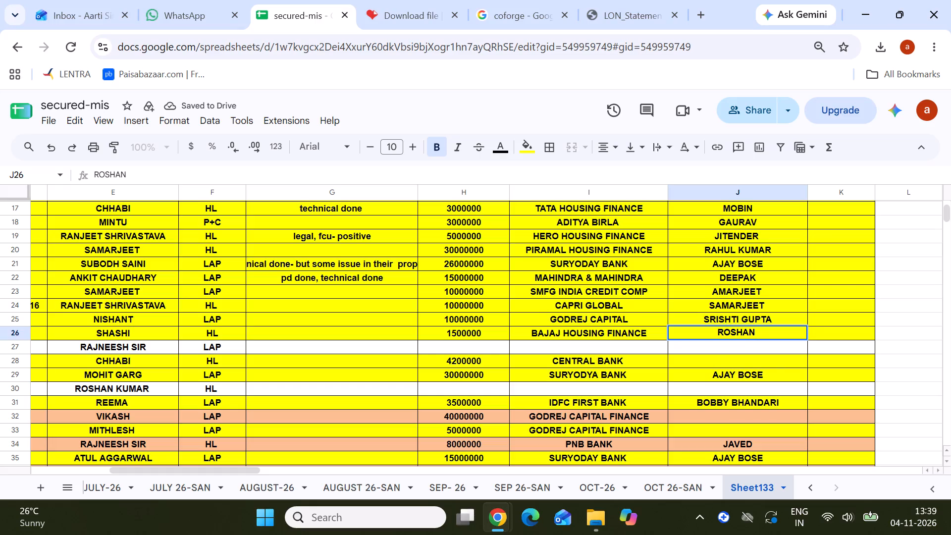
pyautogui.click(773, 370)
pyautogui.hotkey('ctrl', 's')
pyautogui.hotkey('ctrl', 's')
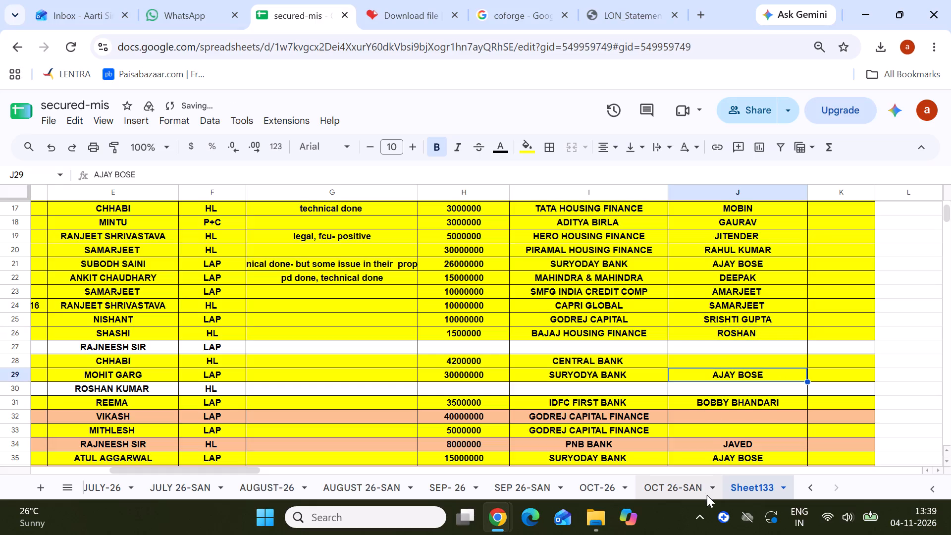
# Review the OCT-26 cases in rows 80 to 98, going through the customer names in column B.
pyautogui.click(584, 490)
pyautogui.scroll(-1, 235, 416)
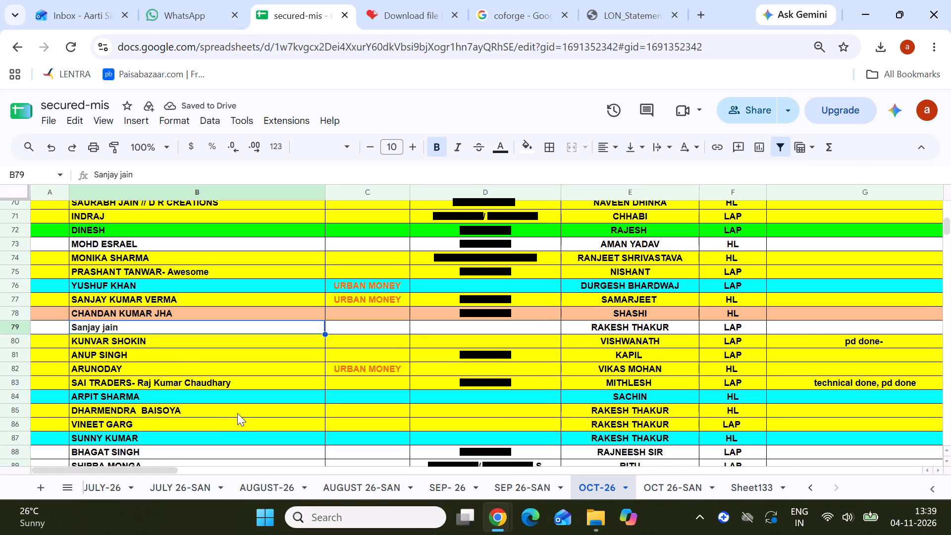
pyautogui.click(187, 342)
pyautogui.click(185, 355)
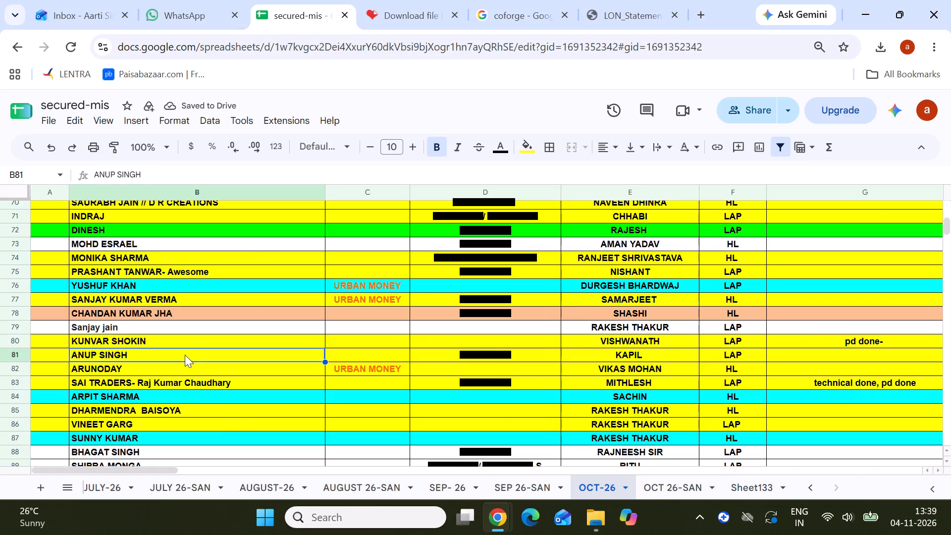
pyautogui.click(175, 370)
pyautogui.click(176, 381)
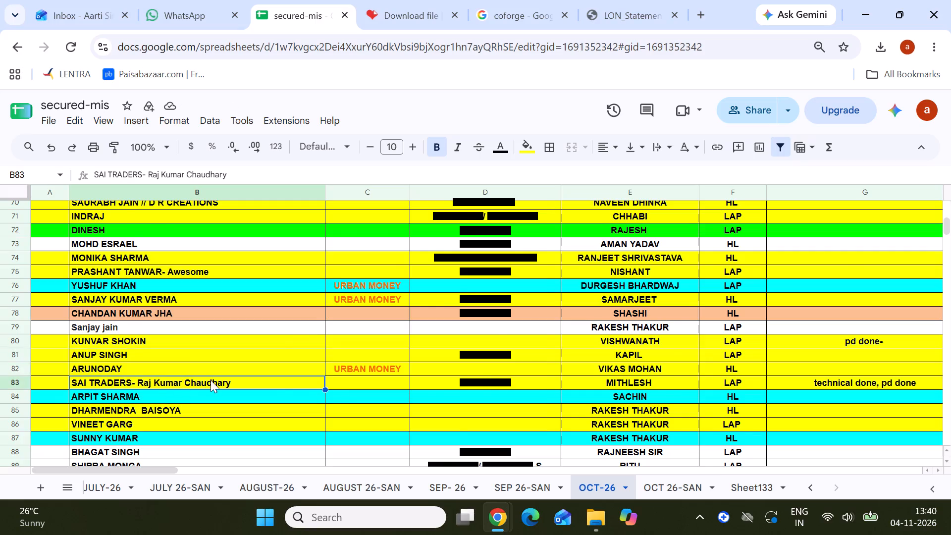
pyautogui.scroll(-1, 303, 394)
pyautogui.click(207, 339)
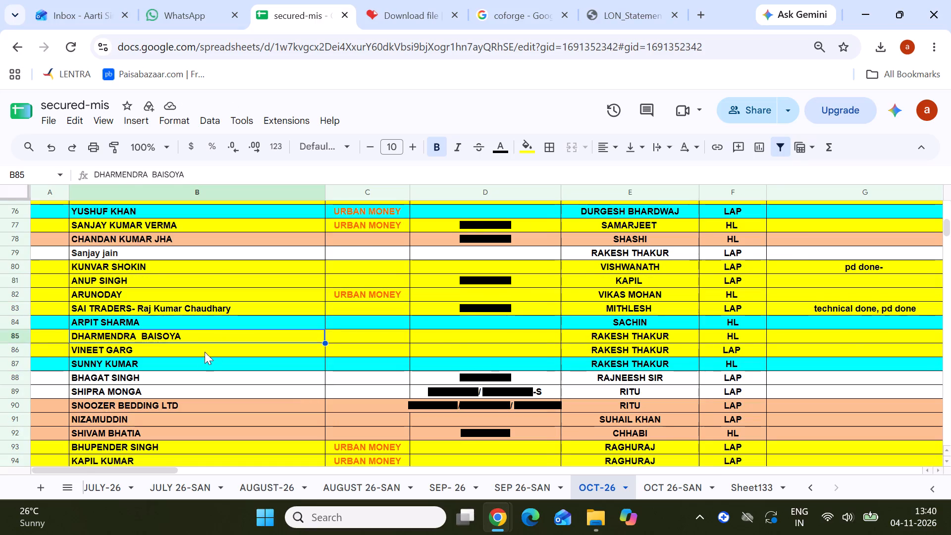
pyautogui.click(205, 352)
pyautogui.scroll(-1, 258, 353)
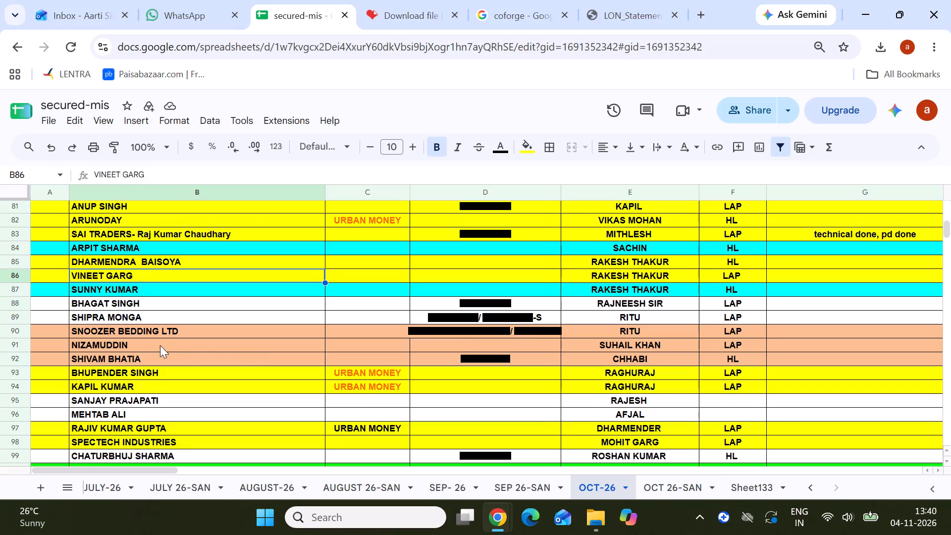
pyautogui.click(171, 330)
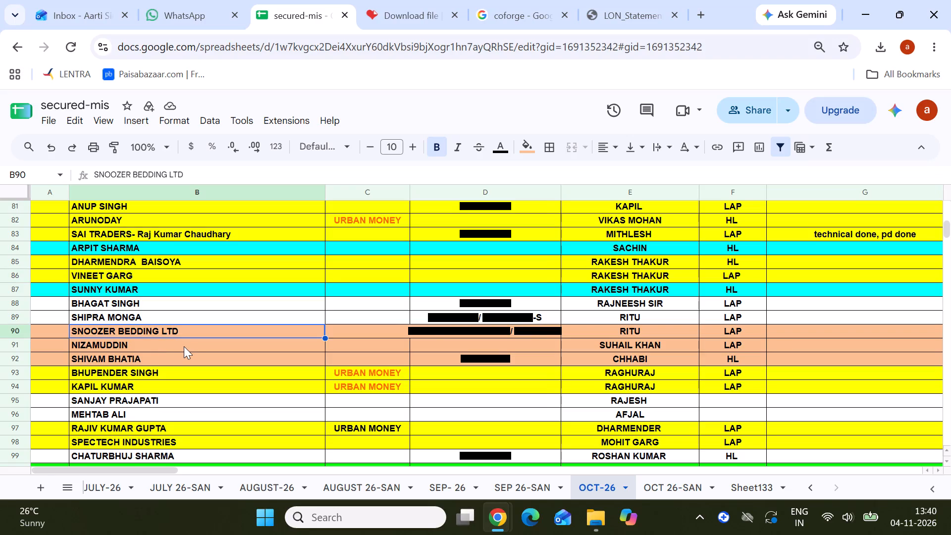
pyautogui.click(184, 346)
pyautogui.click(175, 363)
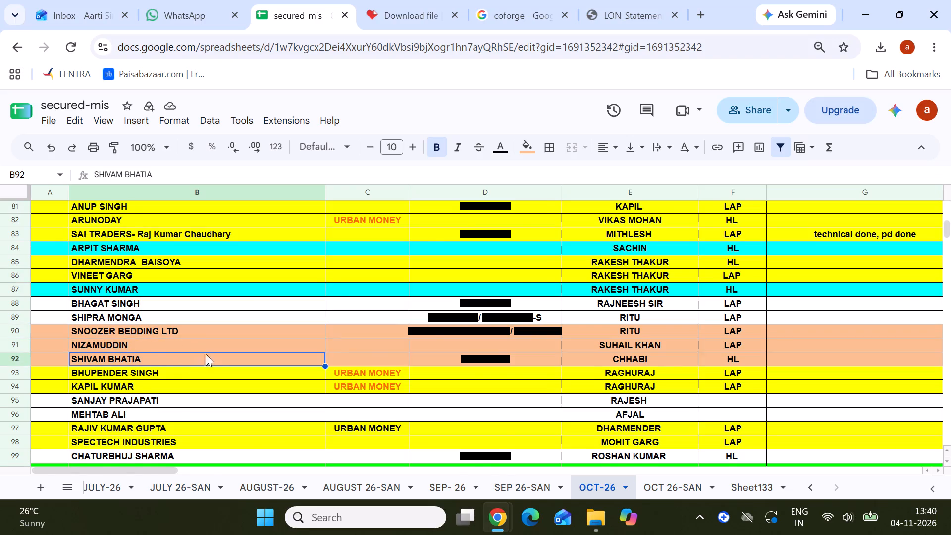
pyautogui.scroll(-1, 214, 353)
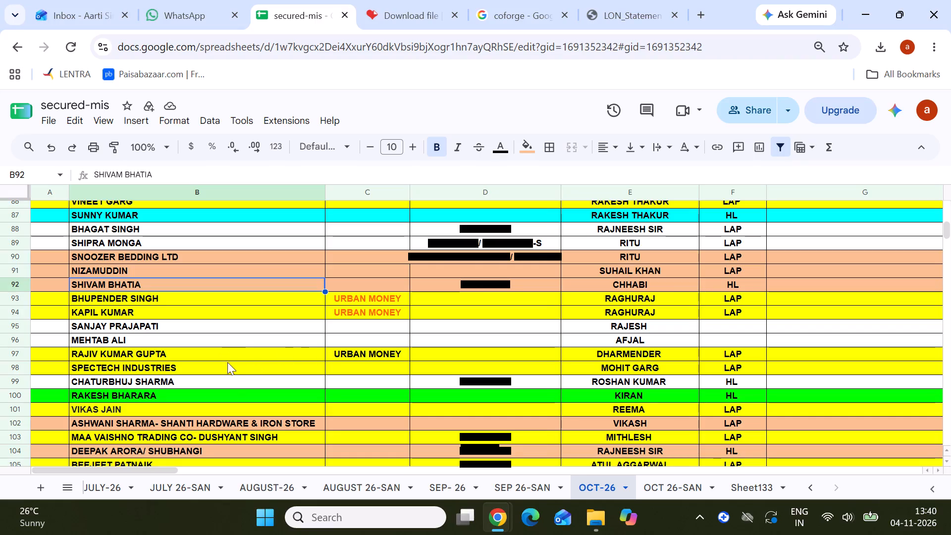
pyautogui.moveTo(229, 358); pyautogui.dragTo(228, 370)
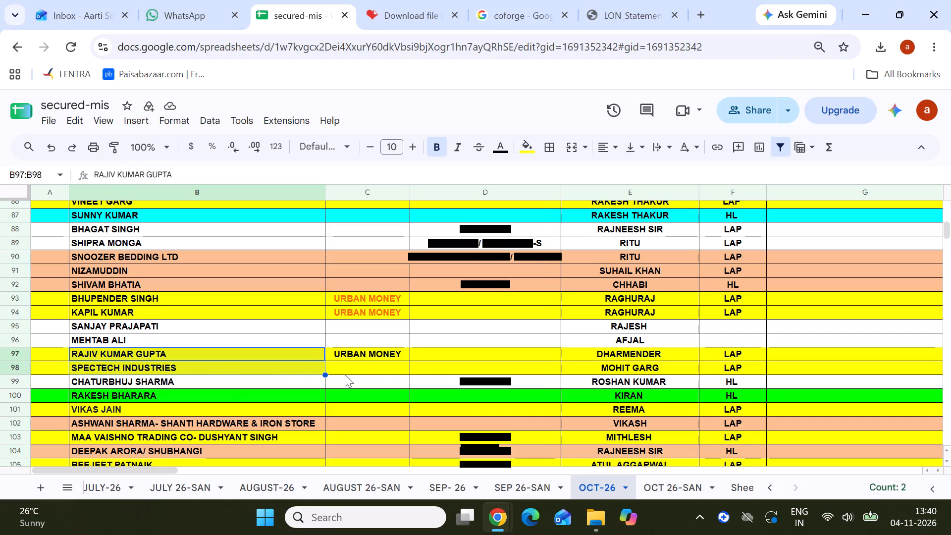
# Check the SPECTECH INDUSTRIES case in OCT-26 row 98 against its entry in Sheet133.
pyautogui.click(386, 371)
pyautogui.click(253, 369)
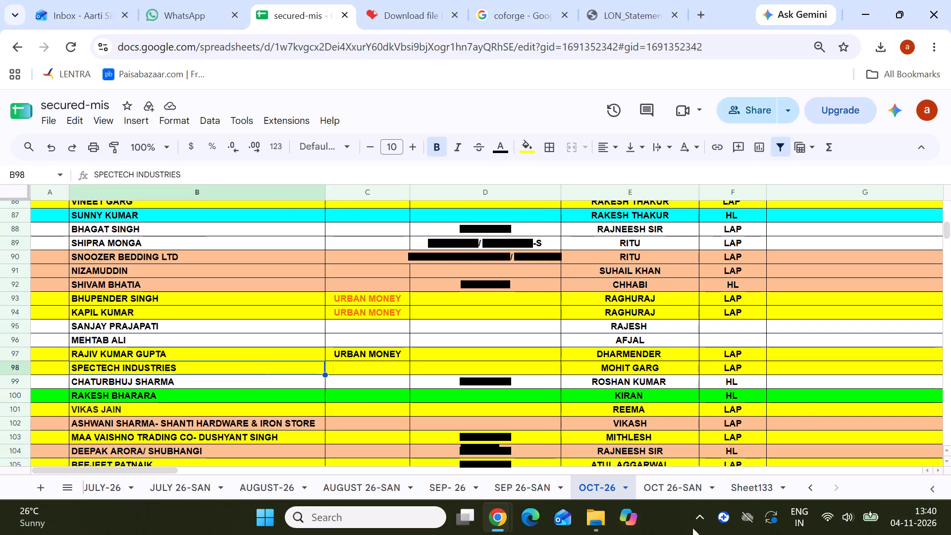
pyautogui.click(750, 494)
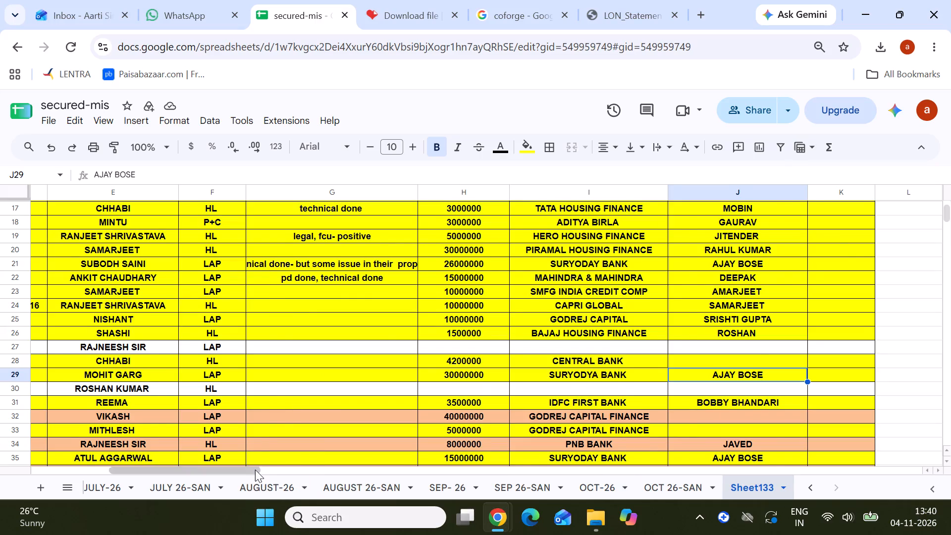
pyautogui.moveTo(255, 470); pyautogui.dragTo(0, 465)
pyautogui.click(184, 377)
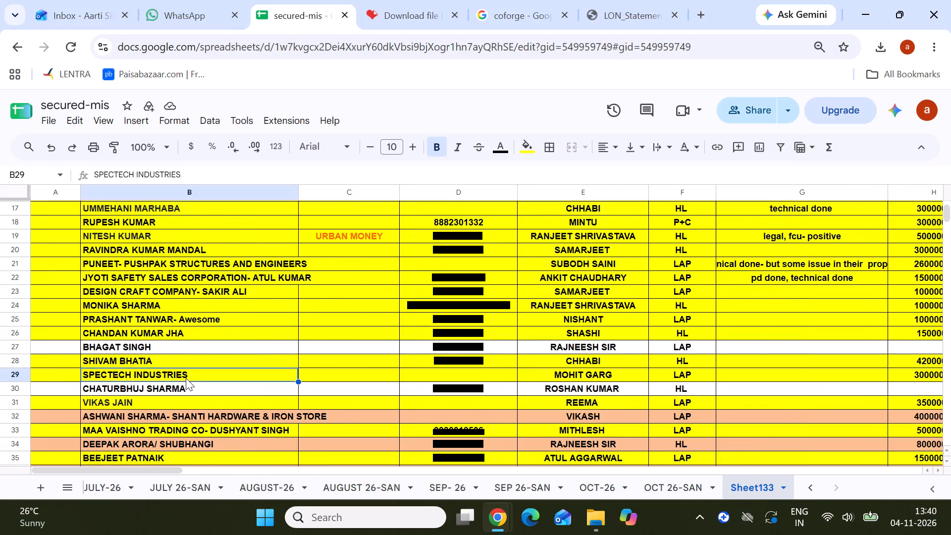
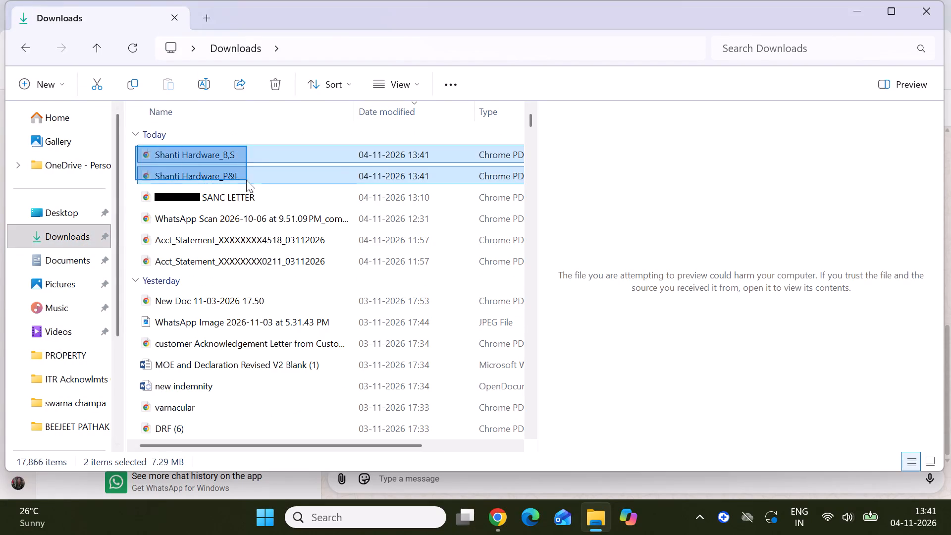
# Cut the Shanti Hardware_B,S and Shanti Hardware_P&L PDFs from the Downloads folder.
pyautogui.moveTo(246, 180); pyautogui.dragTo(247, 180)
pyautogui.rightClick(248, 179)
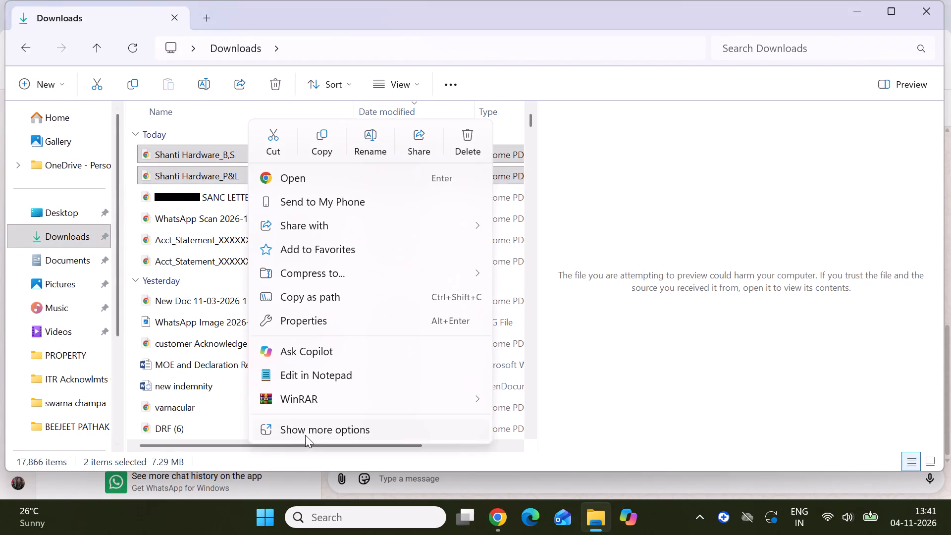
pyautogui.click(306, 435)
pyautogui.click(284, 389)
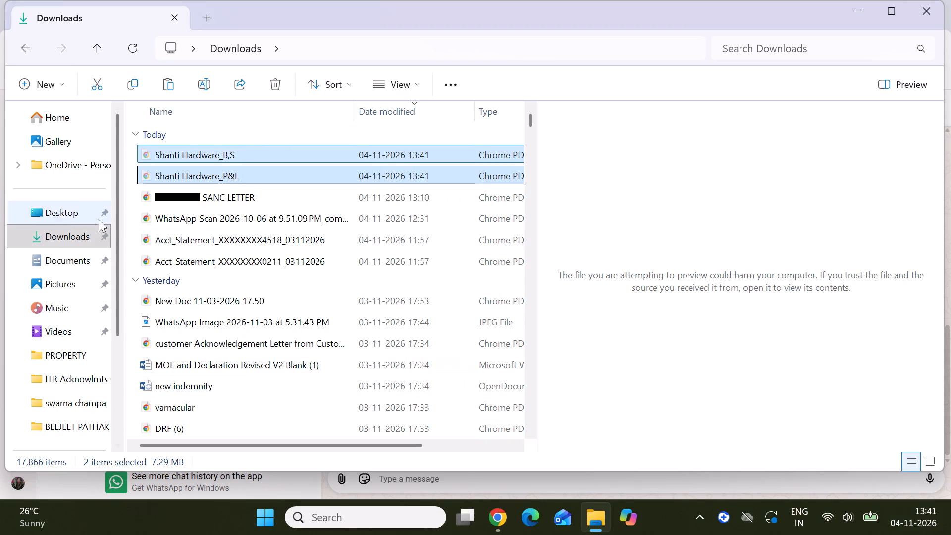
# Open the VIKASH DCB folder inside the Desktop subfolder on the desktop, with the folder list sorted by name in ascending order.
pyautogui.click(63, 214)
pyautogui.doubleClick(171, 261)
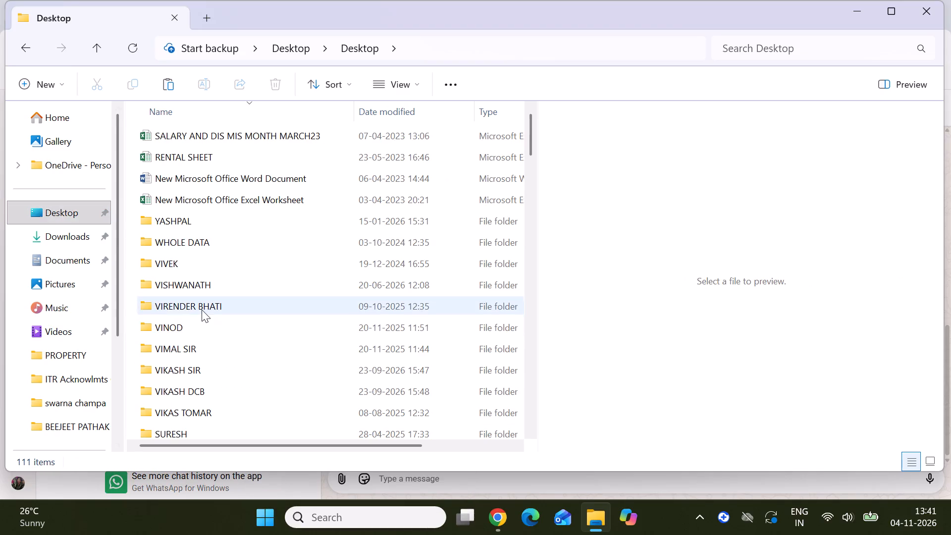
pyautogui.click(202, 310)
pyautogui.scroll(4, 191, 277)
pyautogui.click(66, 215)
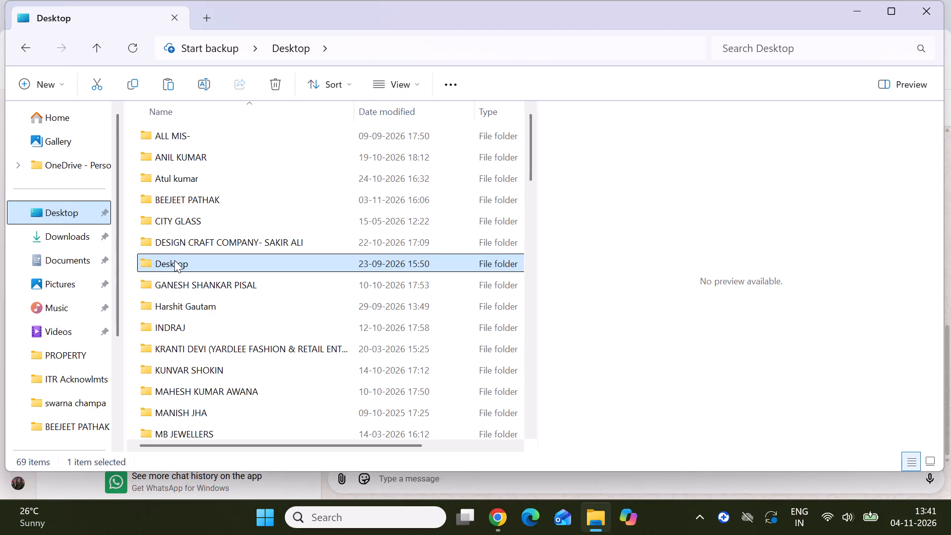
pyautogui.doubleClick(175, 261)
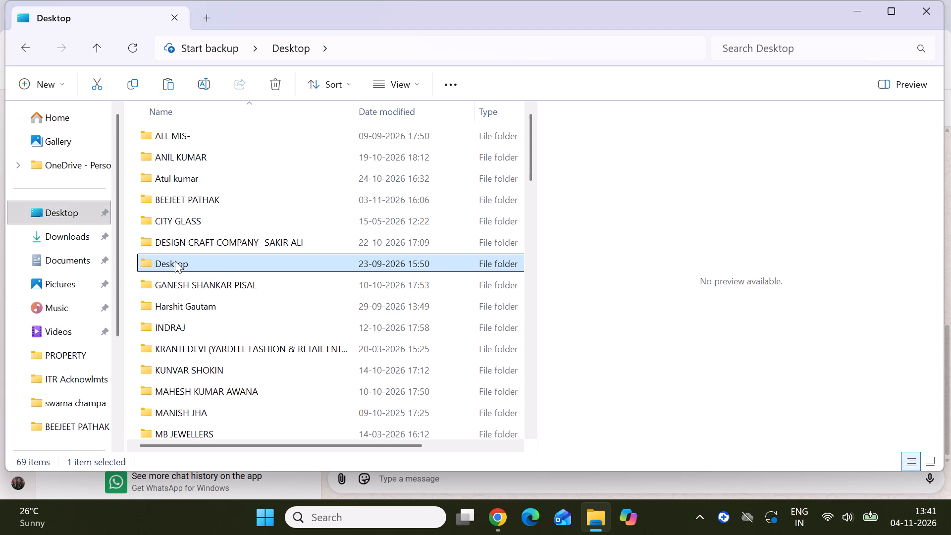
pyautogui.click(249, 103)
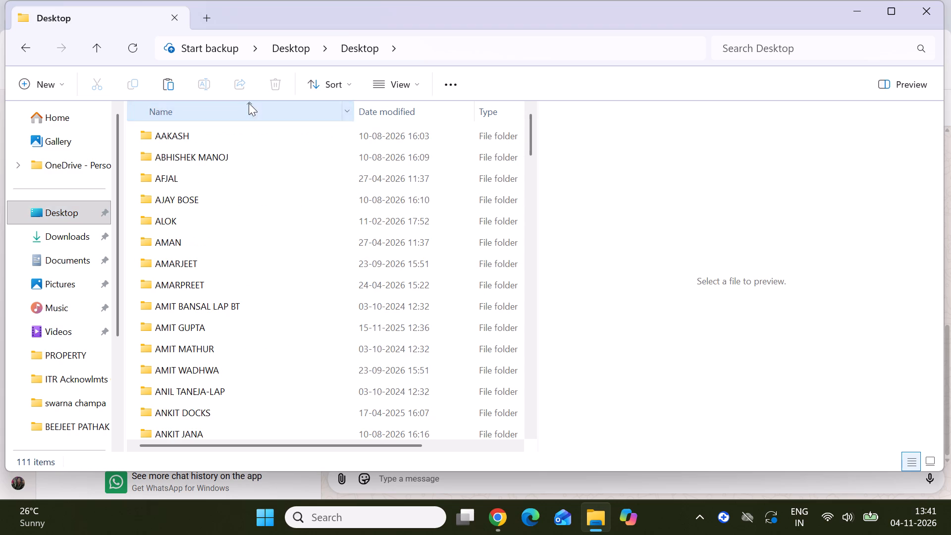
pyautogui.click(173, 221)
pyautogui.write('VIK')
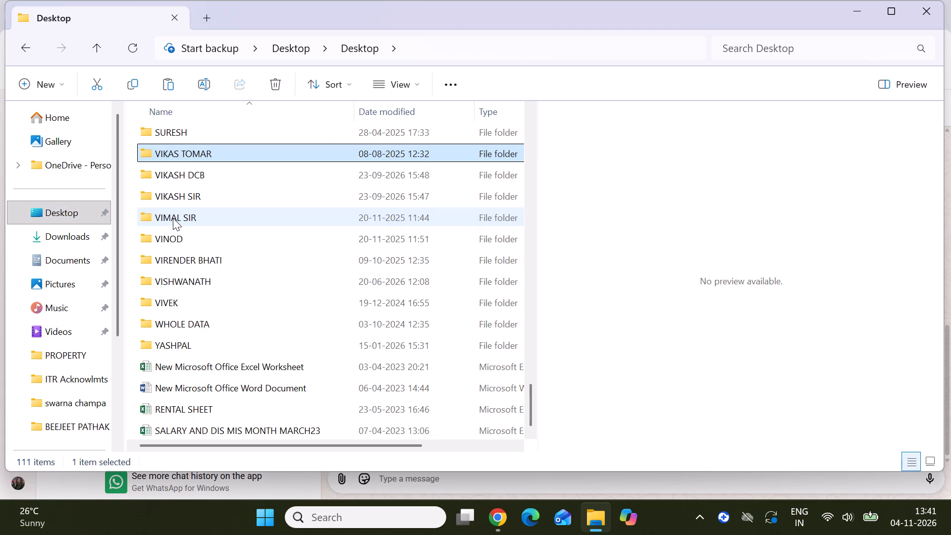
pyautogui.doubleClick(196, 169)
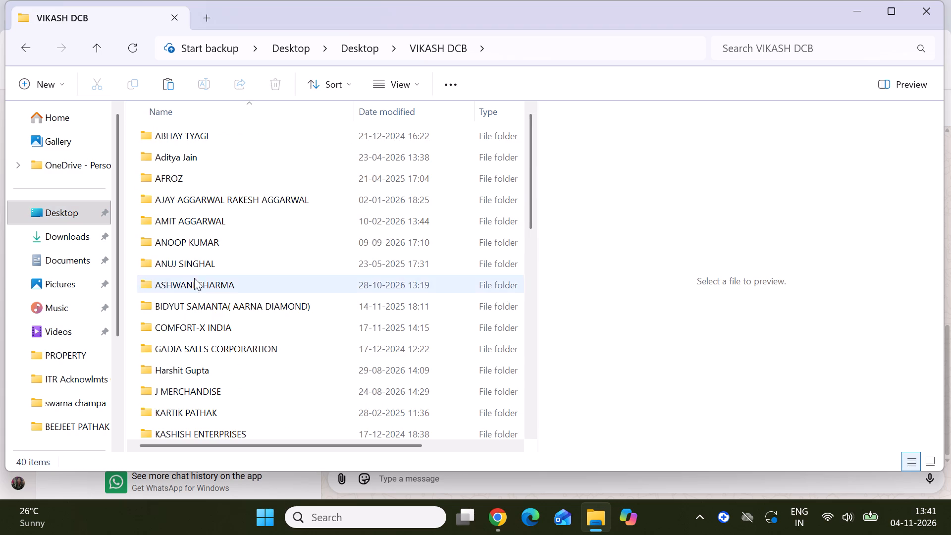
# Paste the two cut Shanti Hardware PDFs into the ITR subfolder of the customer folder dated 28-10-2026.
pyautogui.doubleClick(191, 287)
pyautogui.scroll(-9, 229, 289)
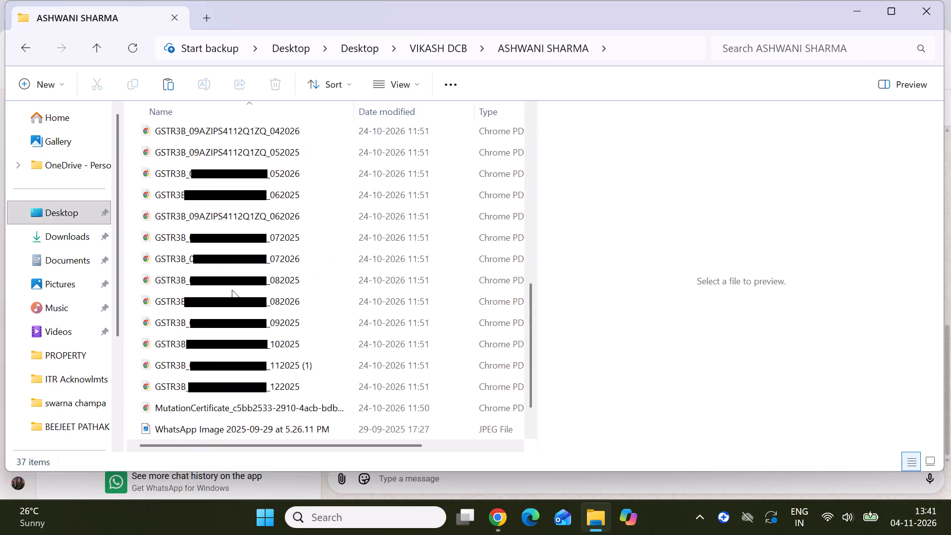
pyautogui.scroll(-5, 232, 290)
pyautogui.scroll(14, 232, 291)
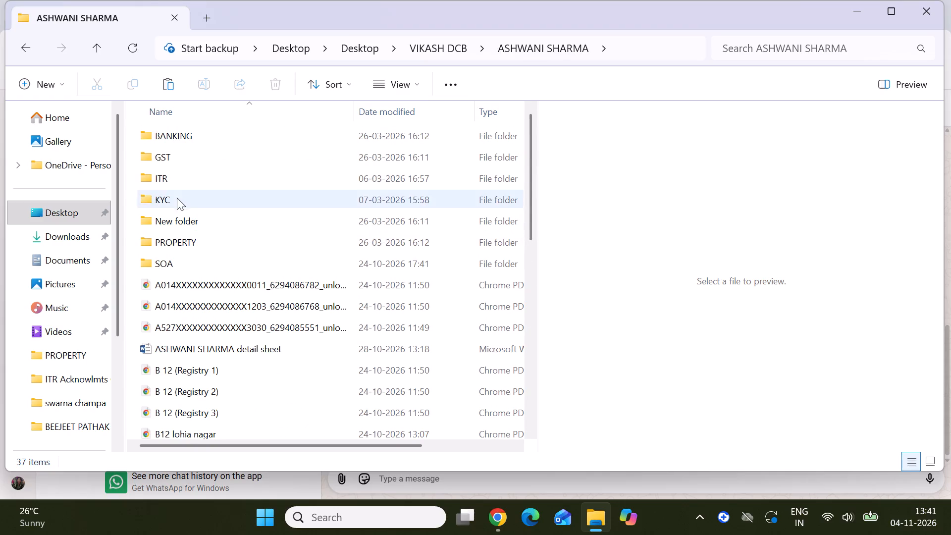
pyautogui.doubleClick(171, 175)
pyautogui.scroll(-12, 305, 346)
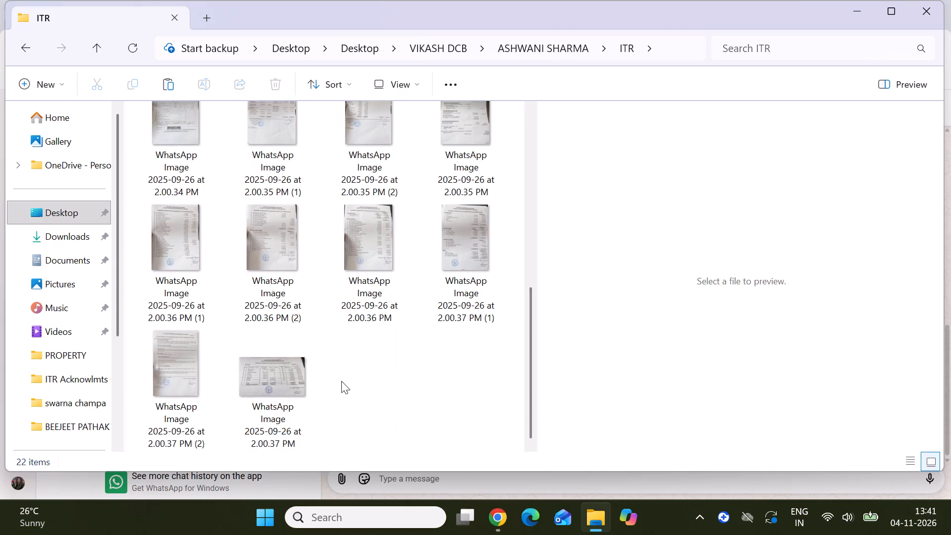
pyautogui.rightClick(353, 424)
pyautogui.click(430, 405)
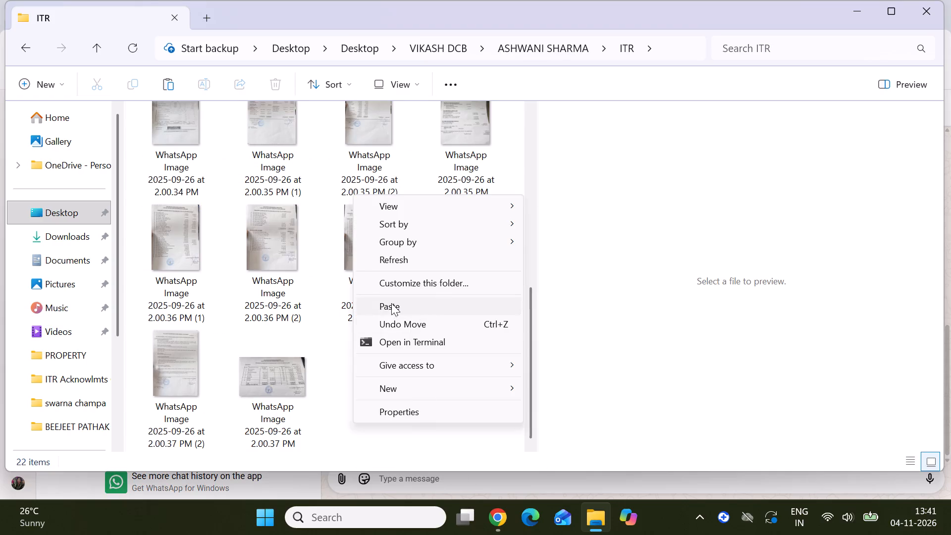
pyautogui.click(391, 303)
# Switch to the WhatsApp window in Chrome.
pyautogui.click(500, 513)
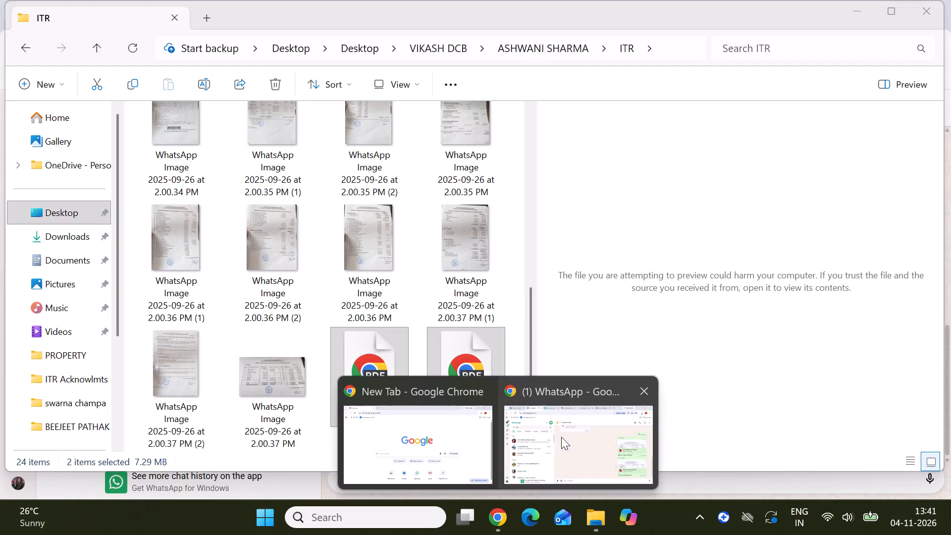
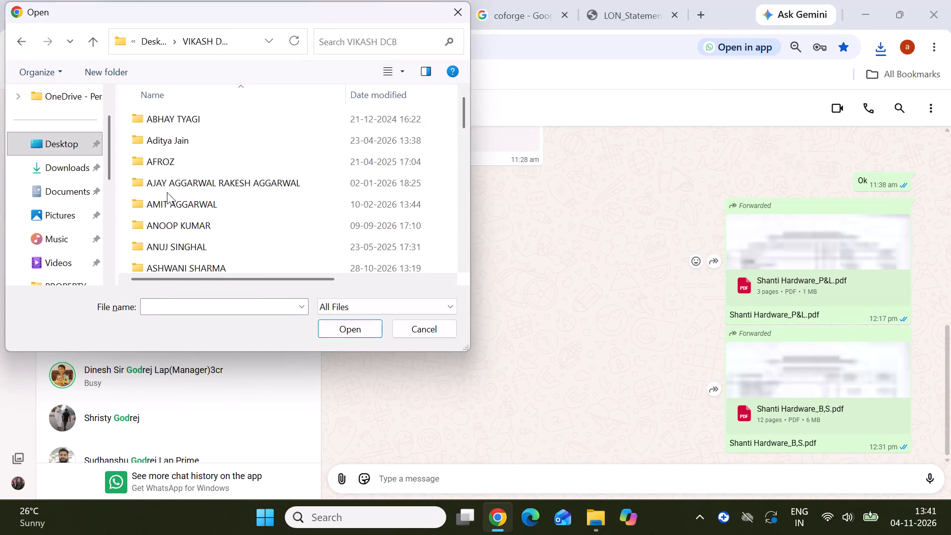
# Open the ASHWANI customer folder inside VIKASH DCB to choose a document for the WhatsApp chat.
pyautogui.doubleClick(186, 263)
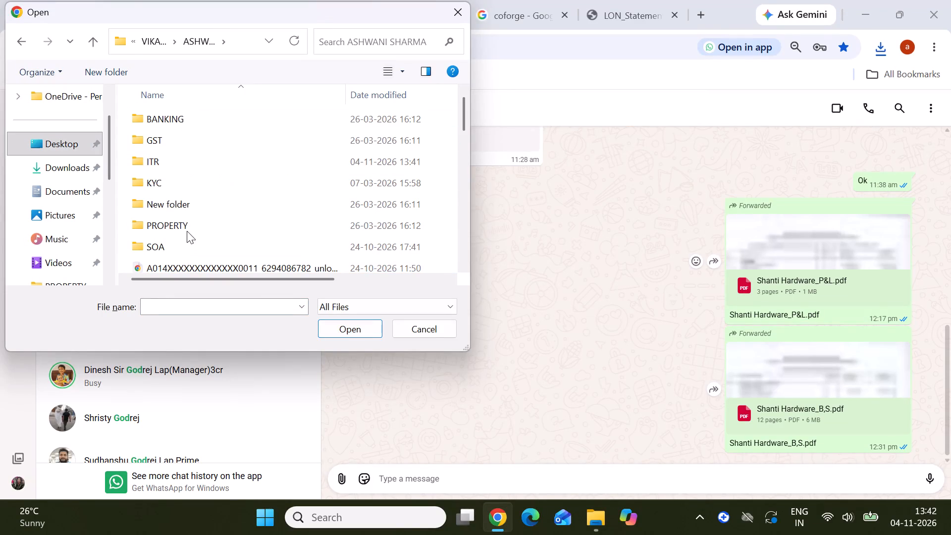
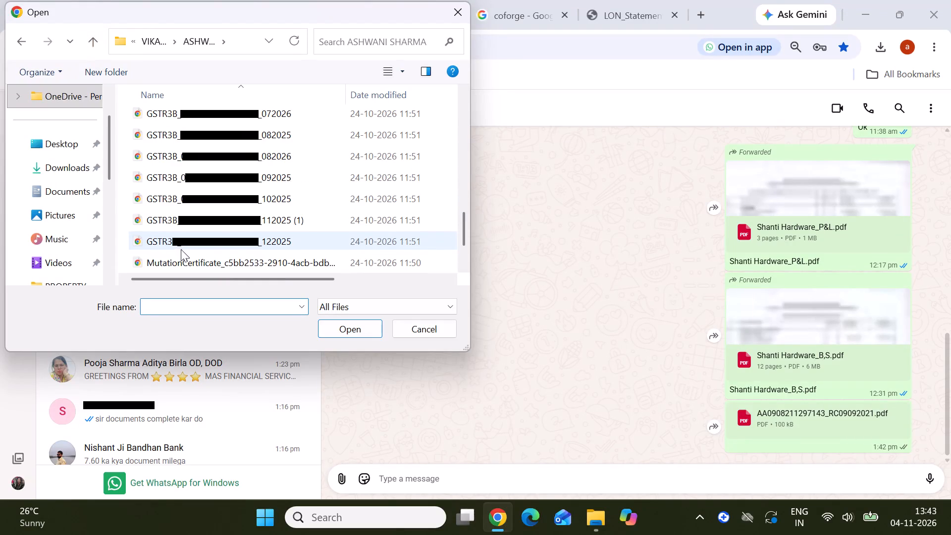
# Look through the GST returns, registry files and other documents in the customer's folder for a file to attach to the WhatsApp chat.
pyautogui.scroll(-15, 181, 250)
pyautogui.scroll(8, 184, 255)
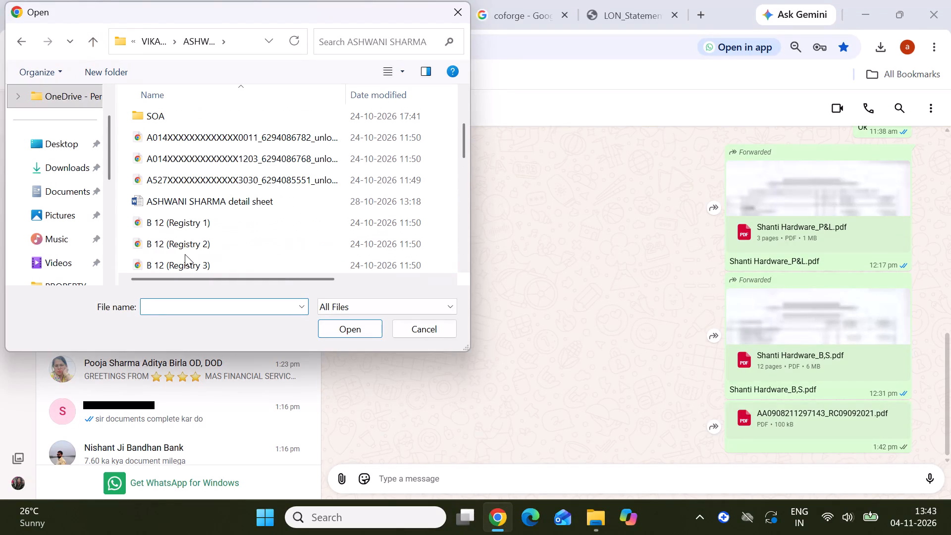
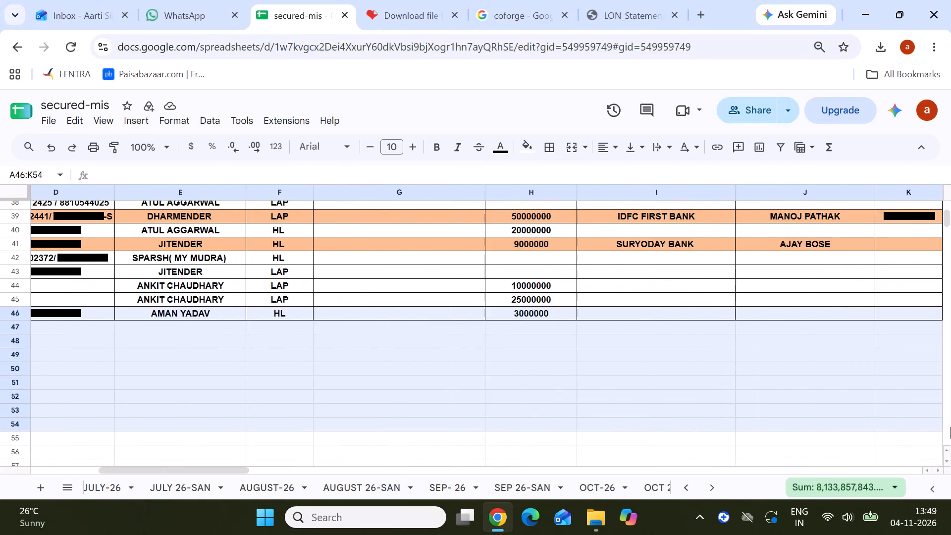
# Apply all borders to the cell range A46:K54, covering the last case row and the empty rows below it.
pyautogui.moveTo(950, 427); pyautogui.dragTo(804, 427)
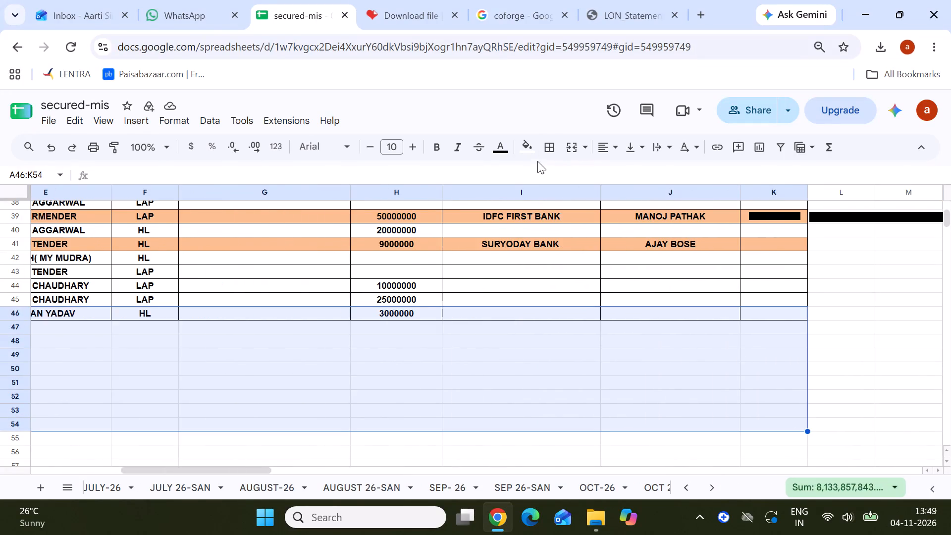
pyautogui.click(526, 145)
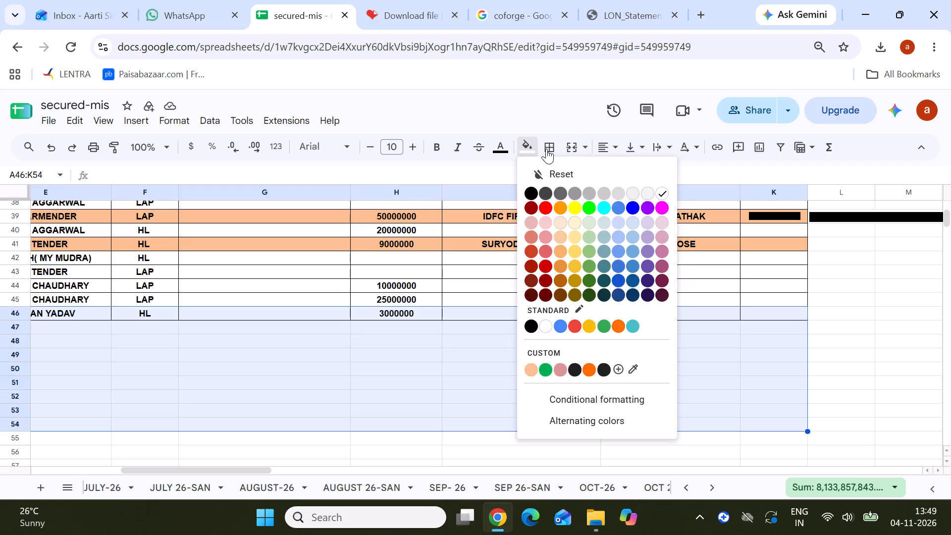
pyautogui.click(546, 149)
pyautogui.click(559, 177)
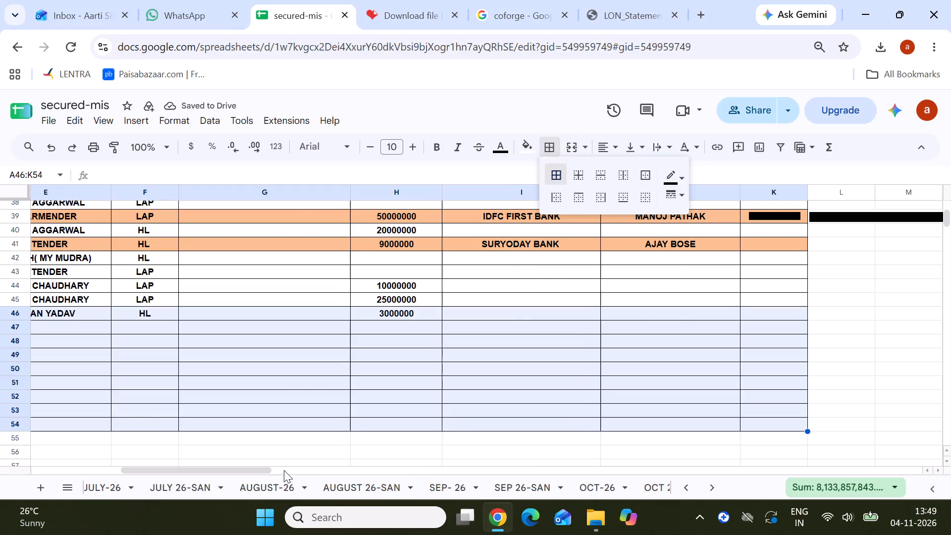
# Close the border settings for rows 46 to 54 of Sheet133 and save the spreadsheet.
pyautogui.moveTo(269, 472); pyautogui.dragTo(20, 469)
pyautogui.click(367, 406)
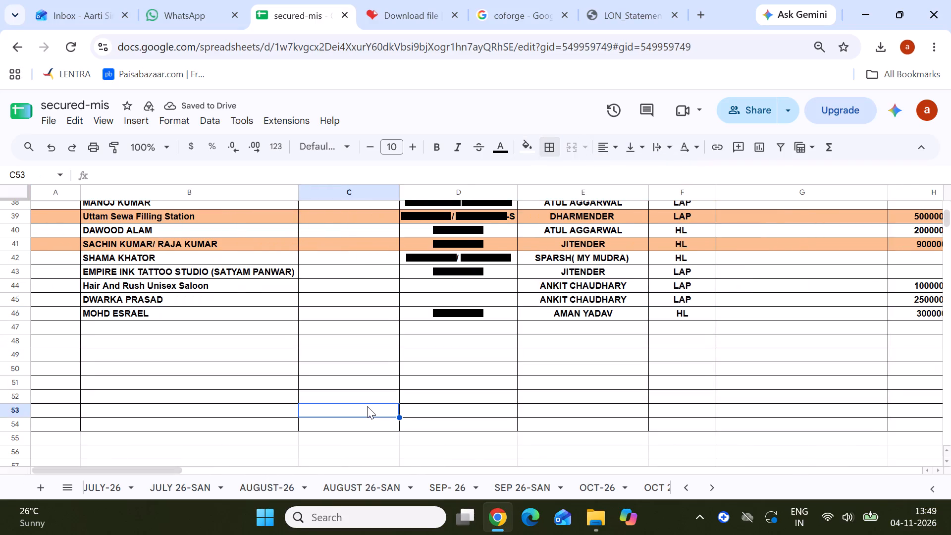
pyautogui.hotkey('ctrl', 's')
# Fill the last case row in Sheet133, row 46, with yellow from column A through column K.
pyautogui.moveTo(56, 312); pyautogui.dragTo(141, 312)
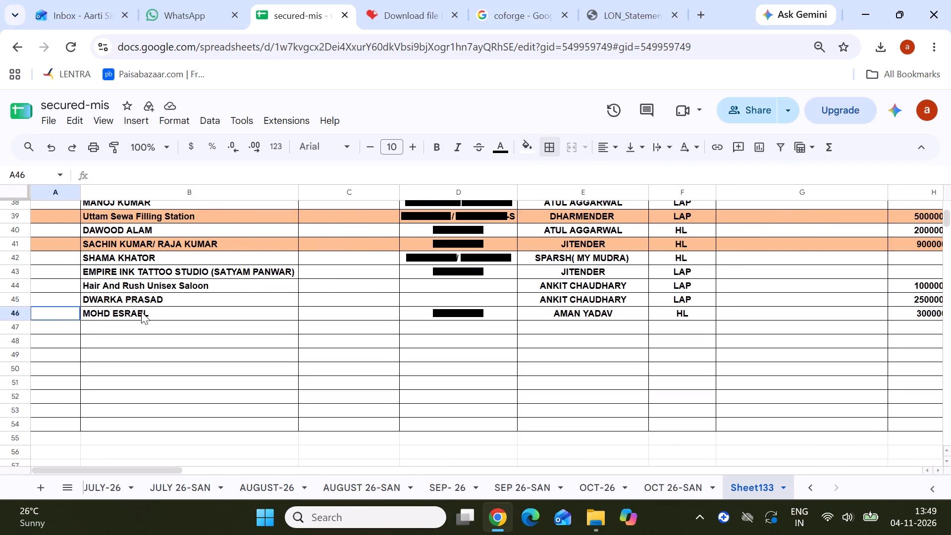
pyautogui.moveTo(141, 312); pyautogui.dragTo(950, 312)
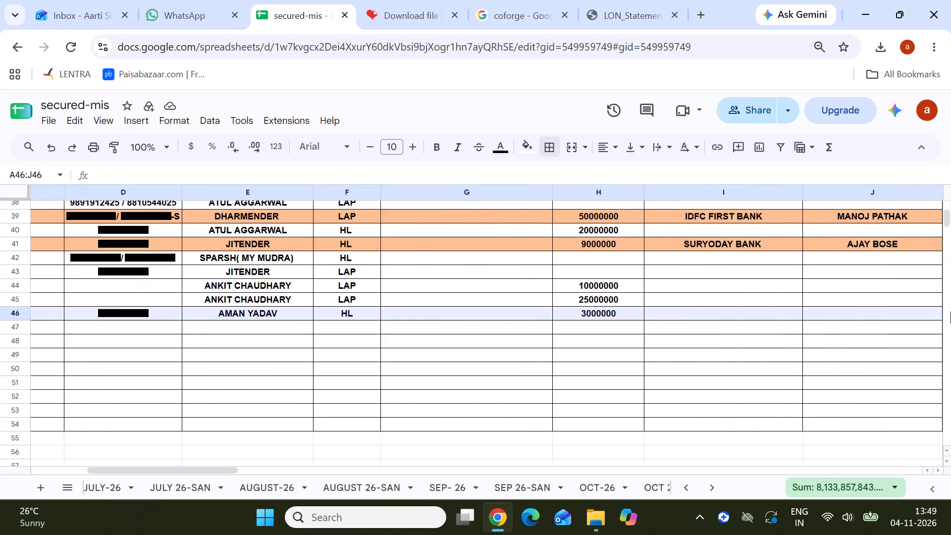
pyautogui.moveTo(950, 312); pyautogui.dragTo(787, 321)
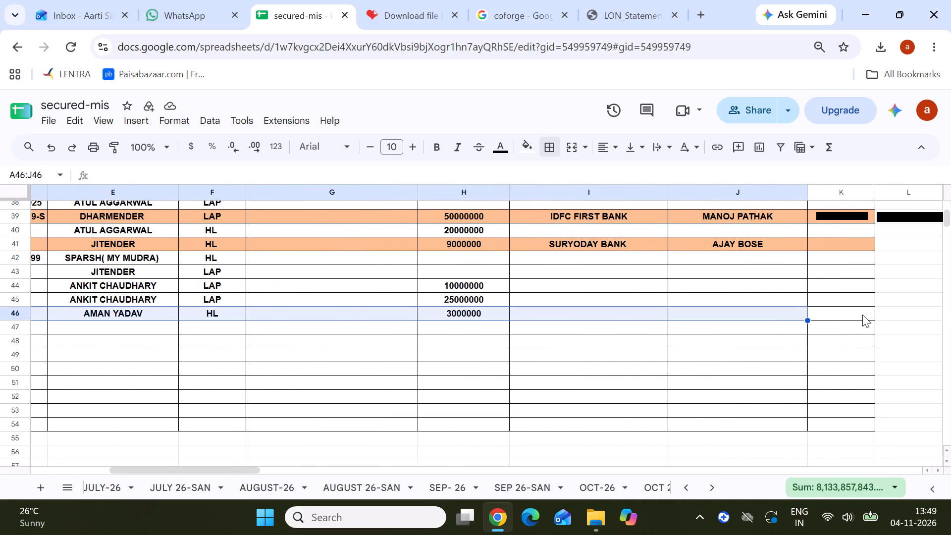
pyautogui.click(533, 150)
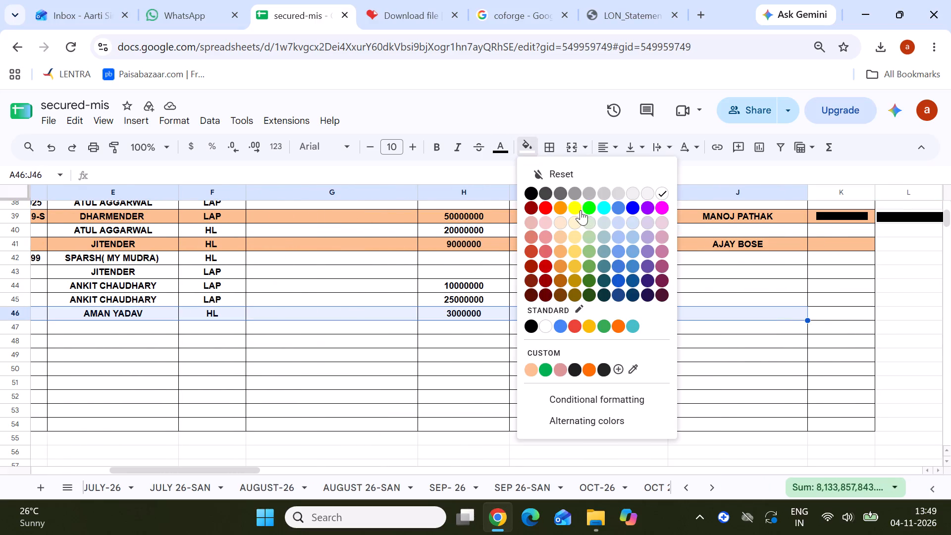
pyautogui.click(581, 210)
pyautogui.moveTo(588, 366); pyautogui.dragTo(607, 360)
pyautogui.click(833, 307)
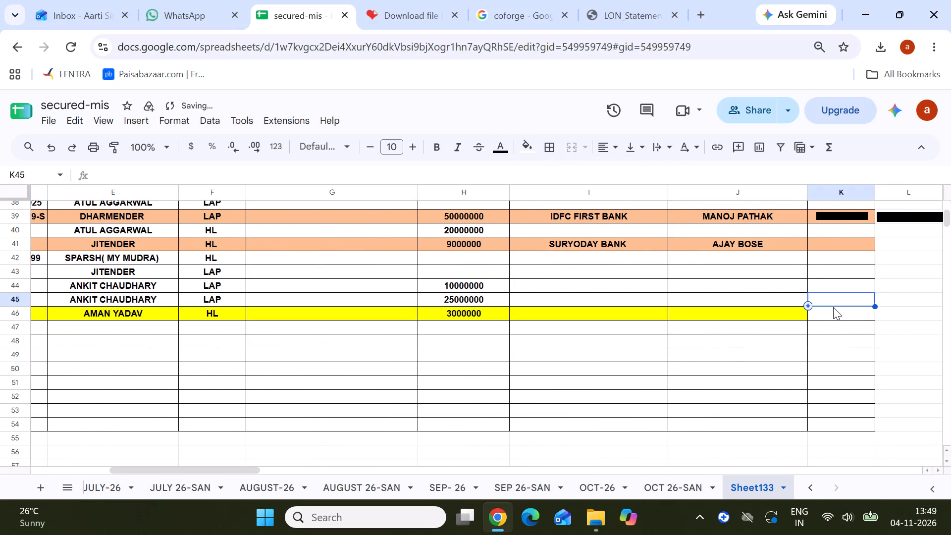
pyautogui.click(833, 307)
pyautogui.click(832, 313)
pyautogui.click(524, 149)
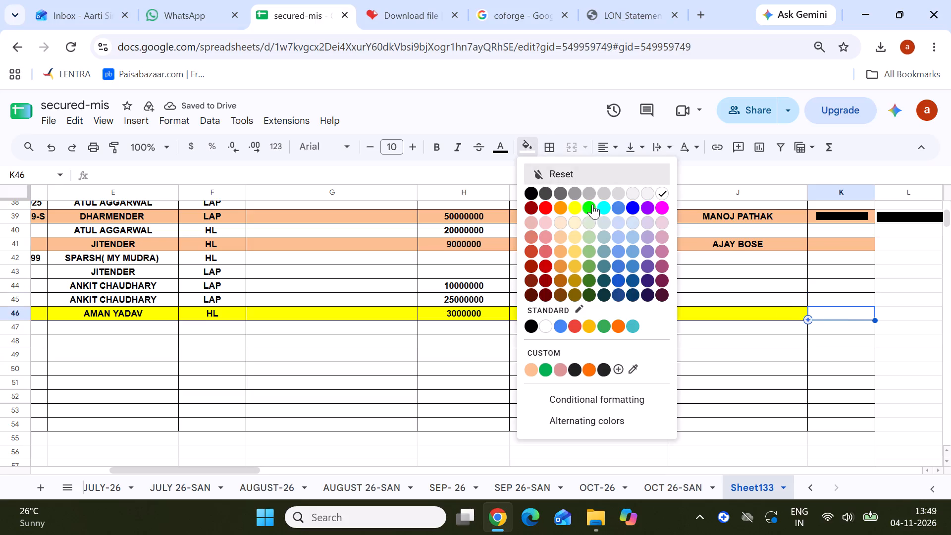
pyautogui.click(576, 207)
pyautogui.click(583, 403)
# Enter the bank name, beginning with BA, in column I of the yellow row 46 in Sheet133.
pyautogui.click(610, 319)
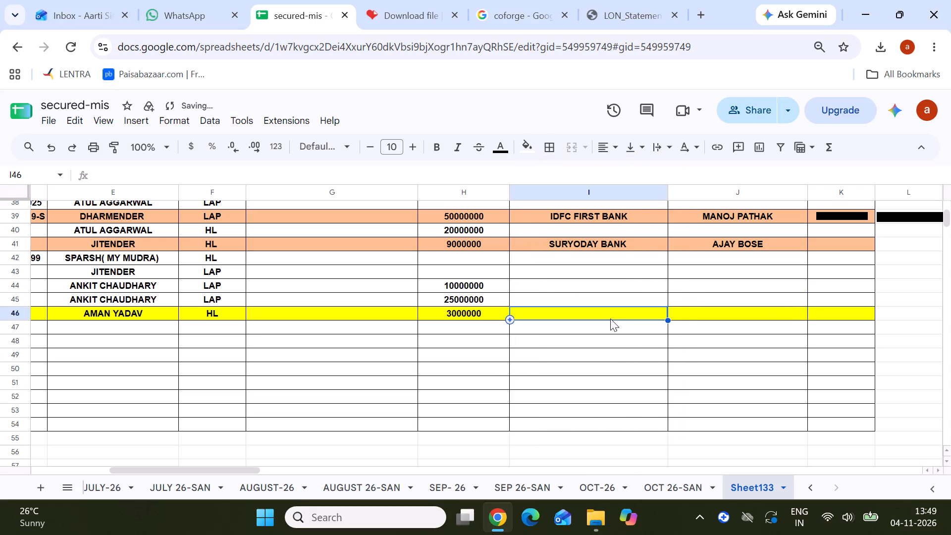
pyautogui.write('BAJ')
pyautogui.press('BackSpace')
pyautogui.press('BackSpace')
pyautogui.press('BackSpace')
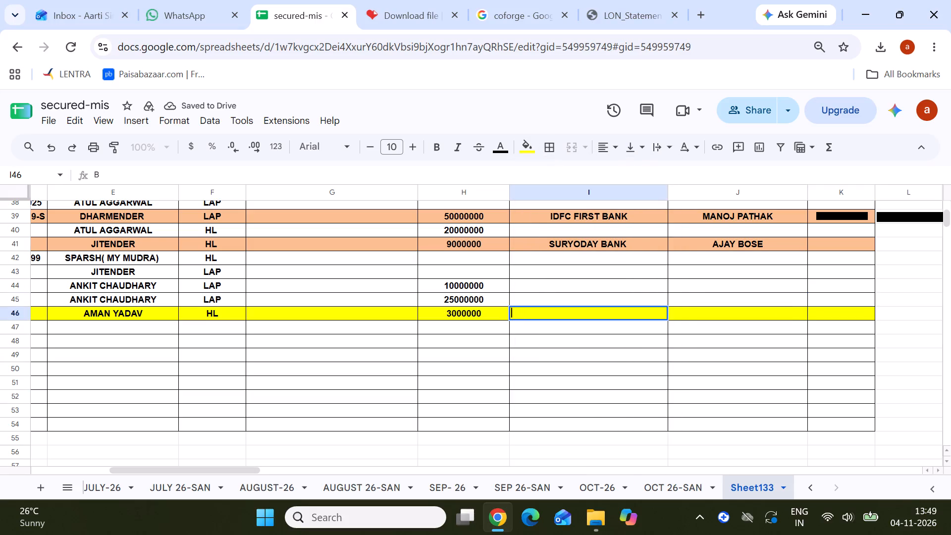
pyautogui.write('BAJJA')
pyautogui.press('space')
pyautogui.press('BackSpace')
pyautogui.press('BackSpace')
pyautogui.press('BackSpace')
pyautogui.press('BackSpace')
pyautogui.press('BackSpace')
# Enter BAJAJ HOUSING FINANCE in column I and ROSHAN in column J of yellow row 46 in Sheet133.
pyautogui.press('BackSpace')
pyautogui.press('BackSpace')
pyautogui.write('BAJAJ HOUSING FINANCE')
pyautogui.click(723, 315)
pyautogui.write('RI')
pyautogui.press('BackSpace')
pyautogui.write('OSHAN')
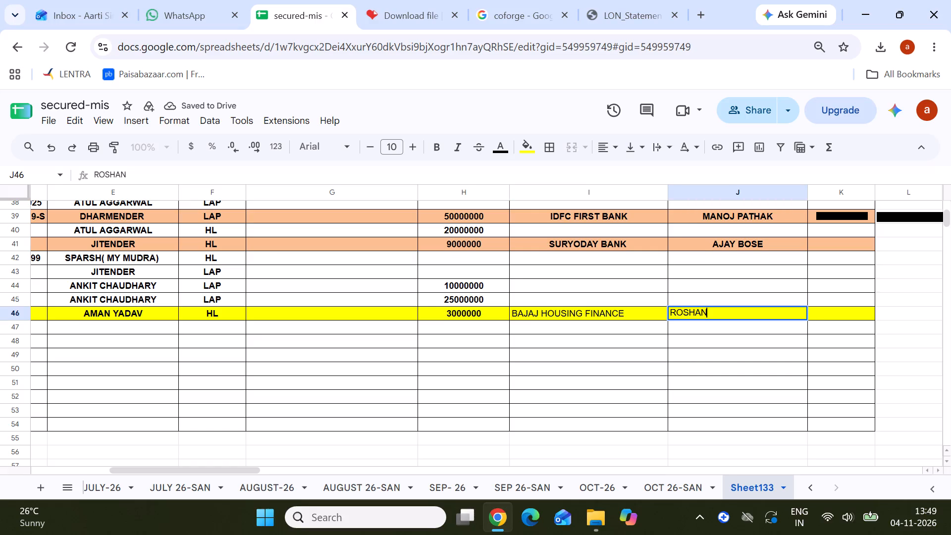
pyautogui.moveTo(639, 426); pyautogui.dragTo(637, 421)
# Centre the bank and contact entries in cells I46 and J46 horizontally and make them bold.
pyautogui.moveTo(583, 316); pyautogui.dragTo(694, 314)
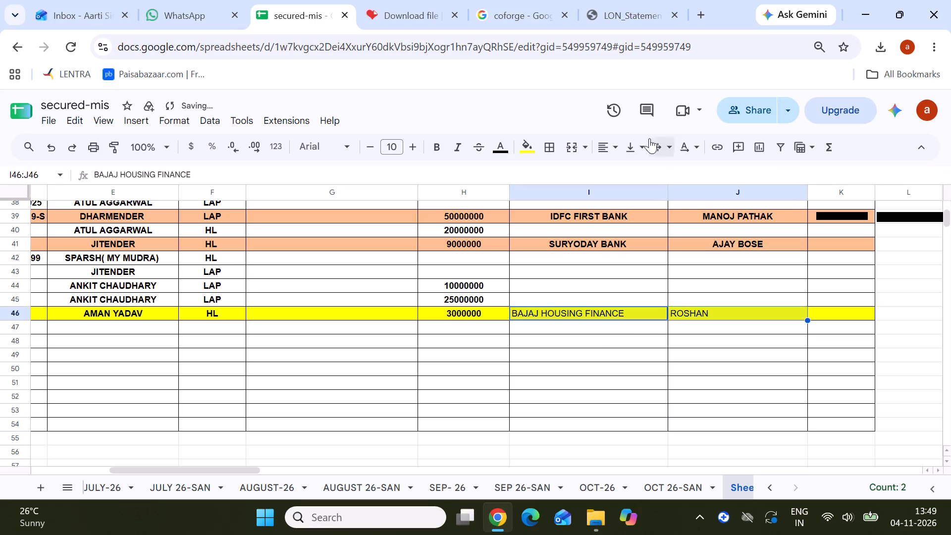
pyautogui.click(603, 147)
pyautogui.click(630, 165)
pyautogui.click(471, 404)
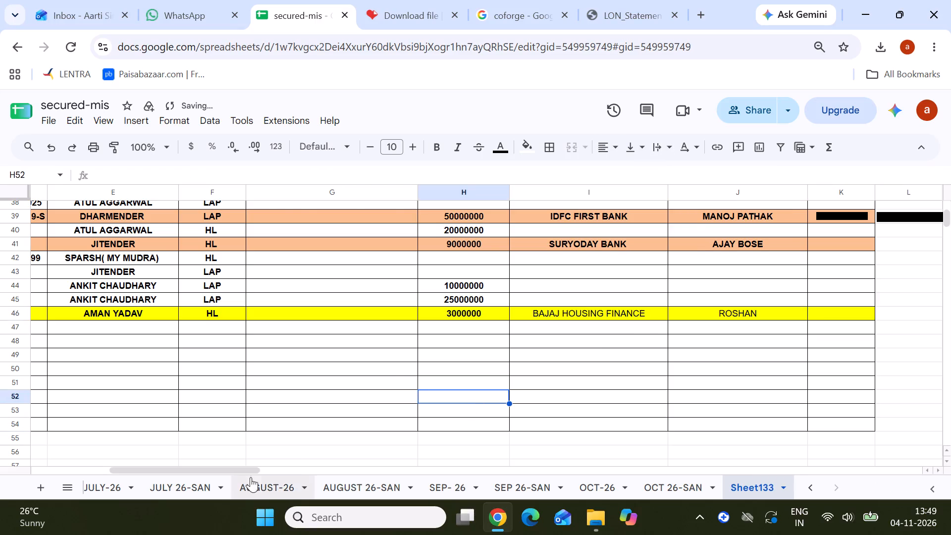
pyautogui.moveTo(254, 472); pyautogui.dragTo(82, 472)
pyautogui.moveTo(163, 468); pyautogui.dragTo(241, 470)
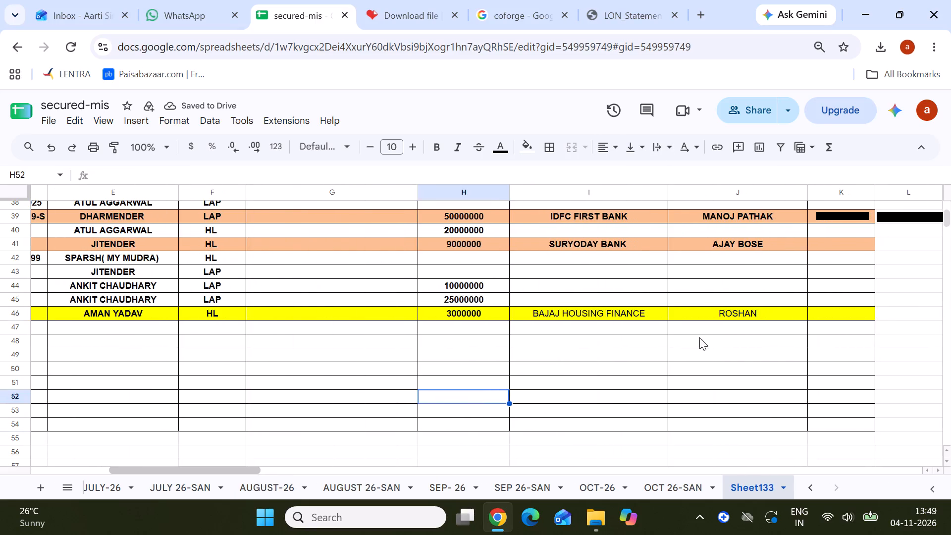
pyautogui.moveTo(559, 321); pyautogui.dragTo(770, 320)
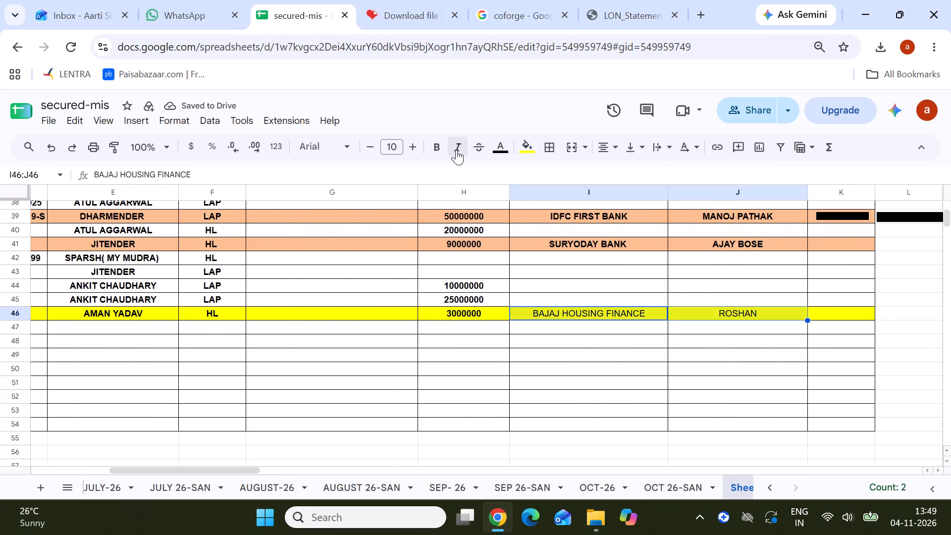
pyautogui.click(435, 151)
pyautogui.click(564, 394)
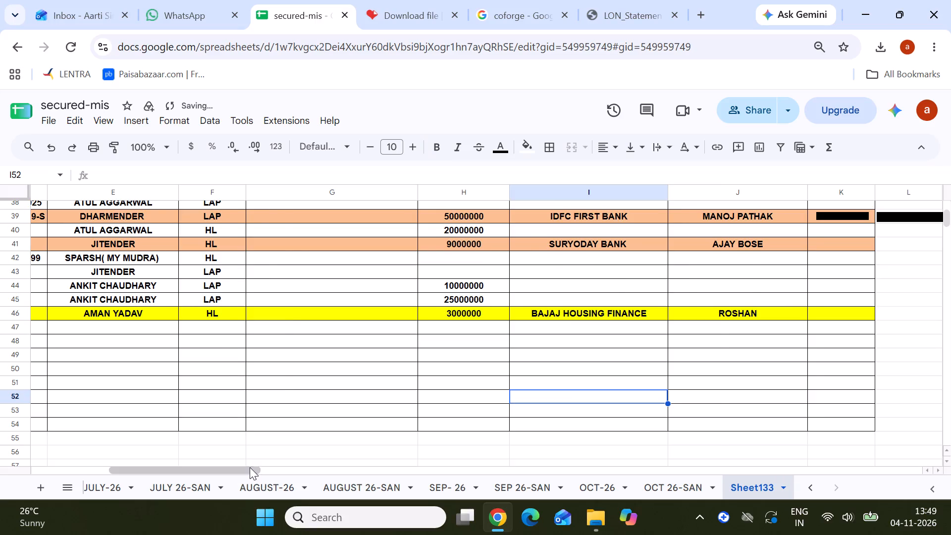
# Save the secured-mis spreadsheet.
pyautogui.moveTo(250, 467); pyautogui.dragTo(0, 451)
pyautogui.click(213, 400)
pyautogui.hotkey('ctrl', 's')
pyautogui.hotkey('ctrl', 's')
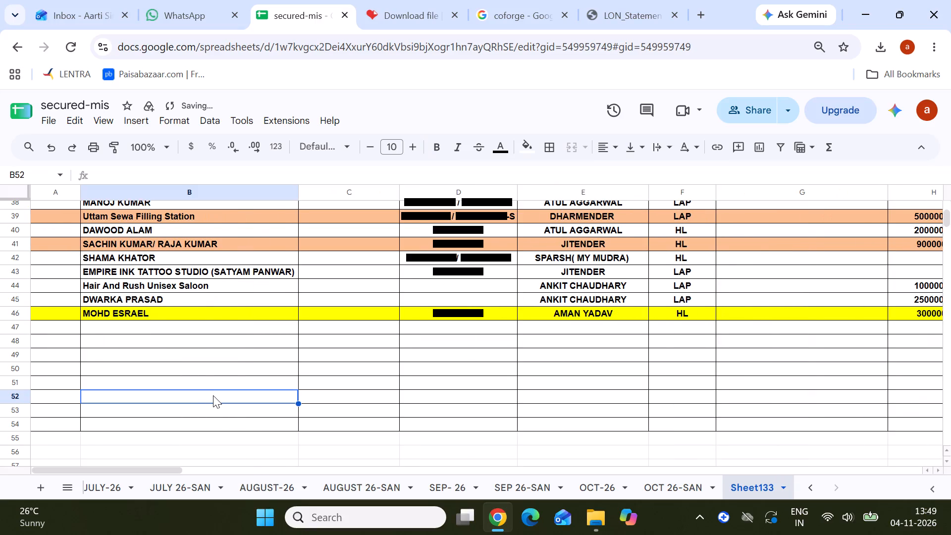
# Review the earlier Sheet133 cases above row 46, checking the entries of the orange row 36 across its columns.
pyautogui.click(503, 401)
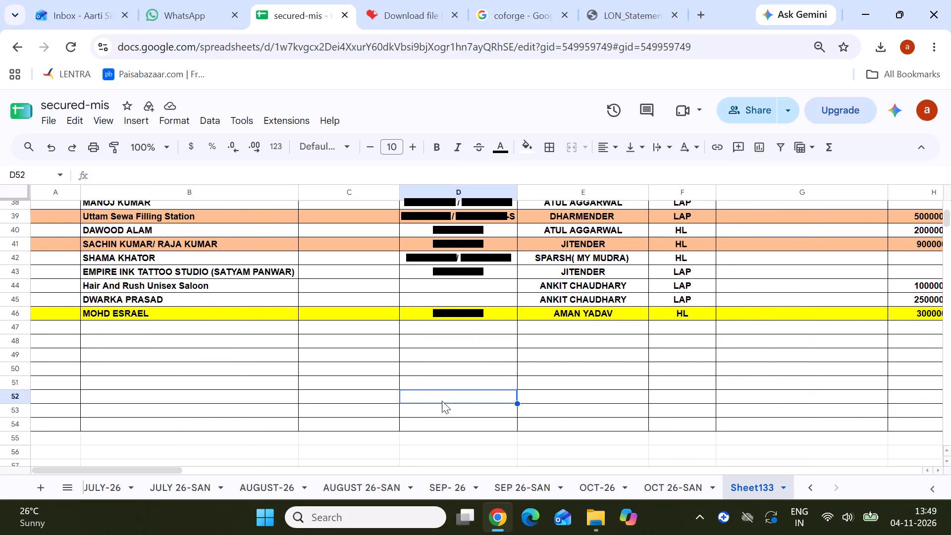
pyautogui.scroll(2, 407, 388)
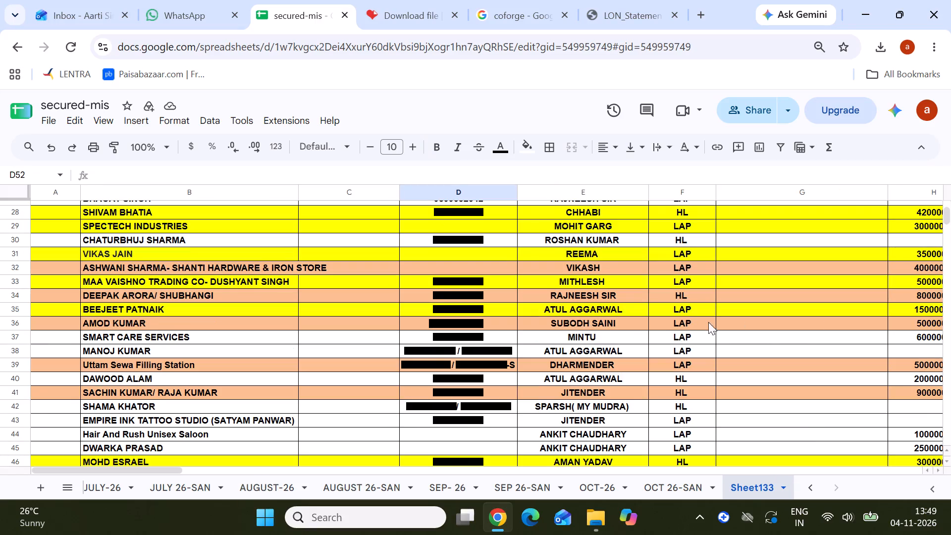
pyautogui.click(805, 335)
pyautogui.moveTo(246, 324); pyautogui.dragTo(261, 324)
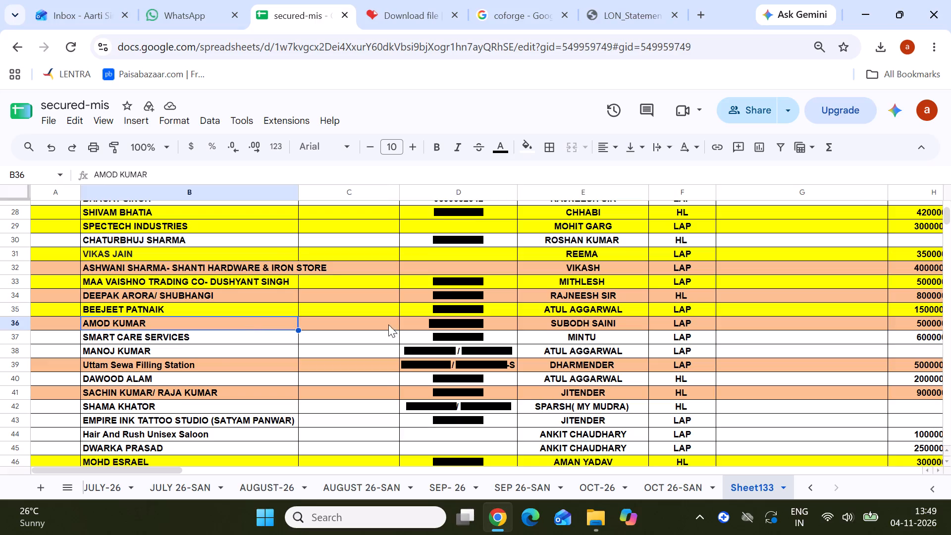
pyautogui.click(430, 324)
pyautogui.click(558, 324)
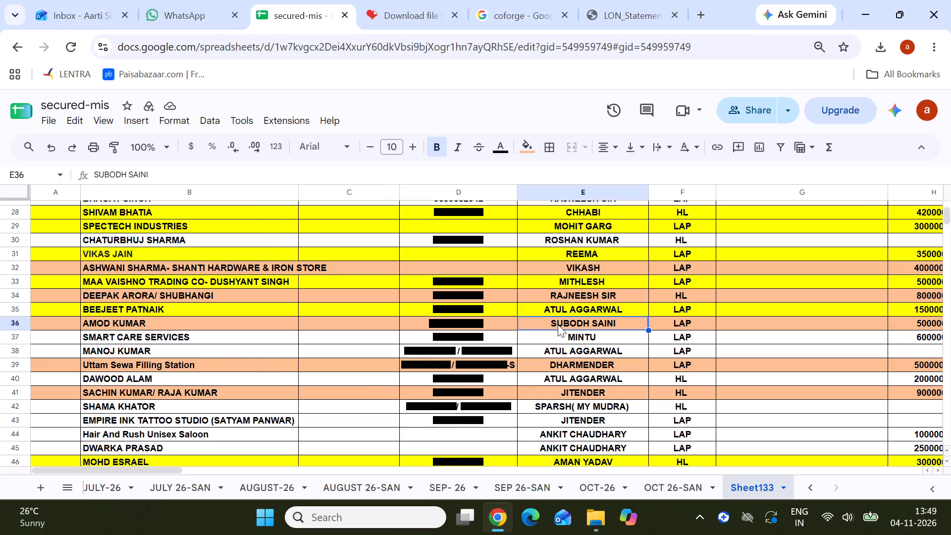
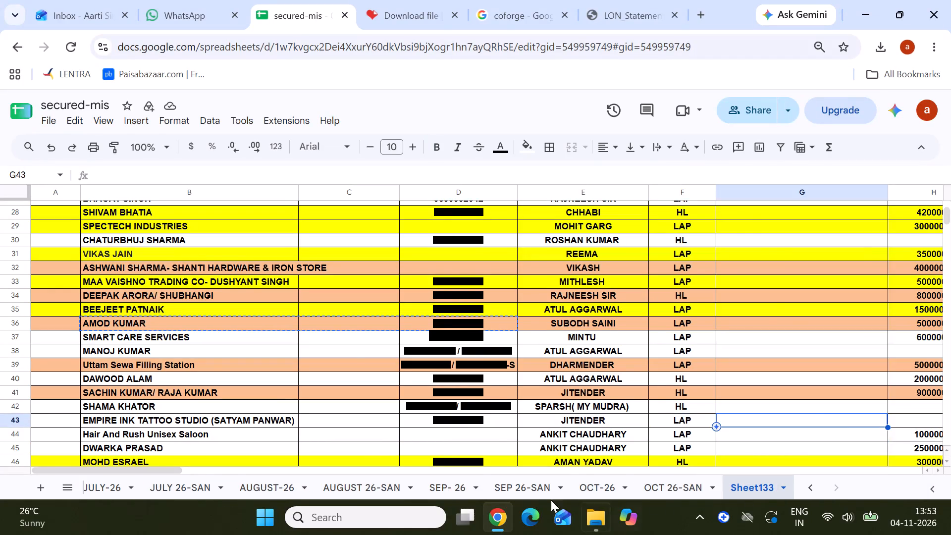
# Open the SEP 26-SAN sheet at its last September cases.
pyautogui.click(512, 487)
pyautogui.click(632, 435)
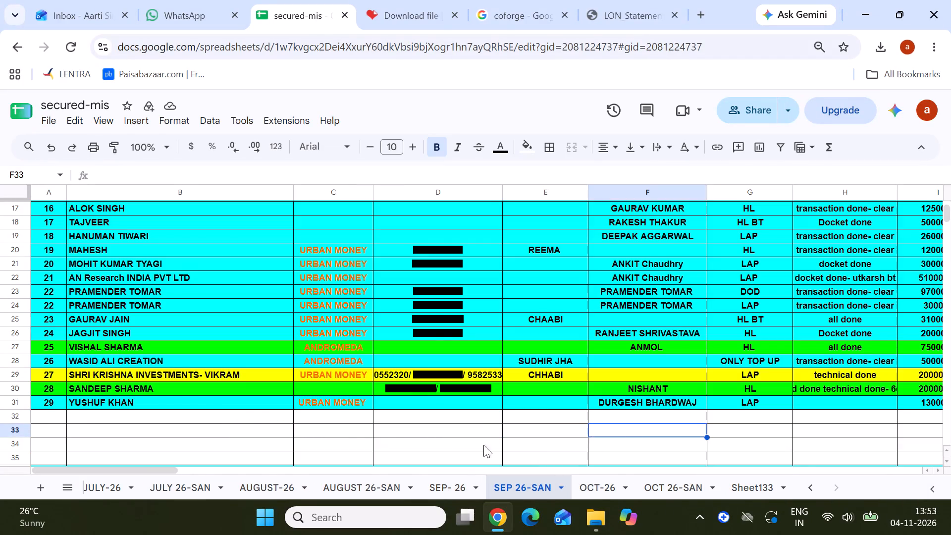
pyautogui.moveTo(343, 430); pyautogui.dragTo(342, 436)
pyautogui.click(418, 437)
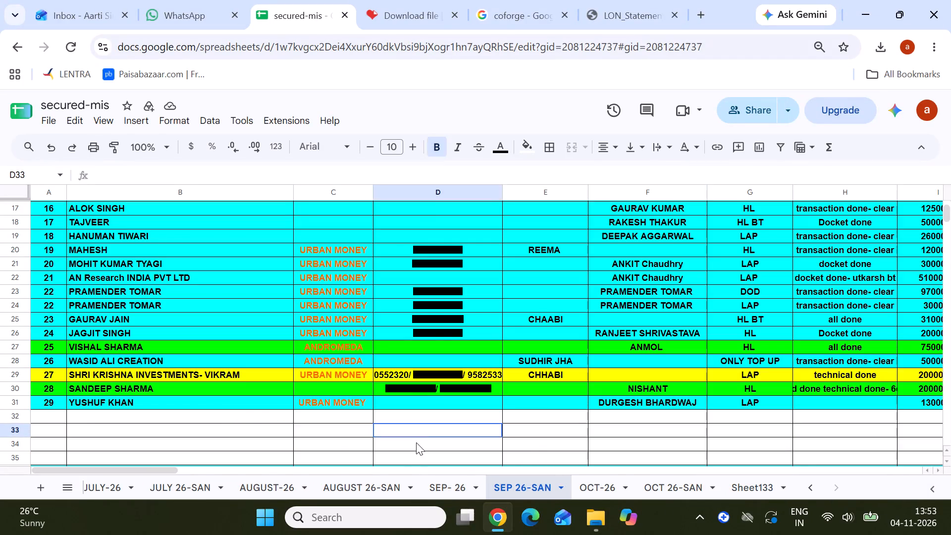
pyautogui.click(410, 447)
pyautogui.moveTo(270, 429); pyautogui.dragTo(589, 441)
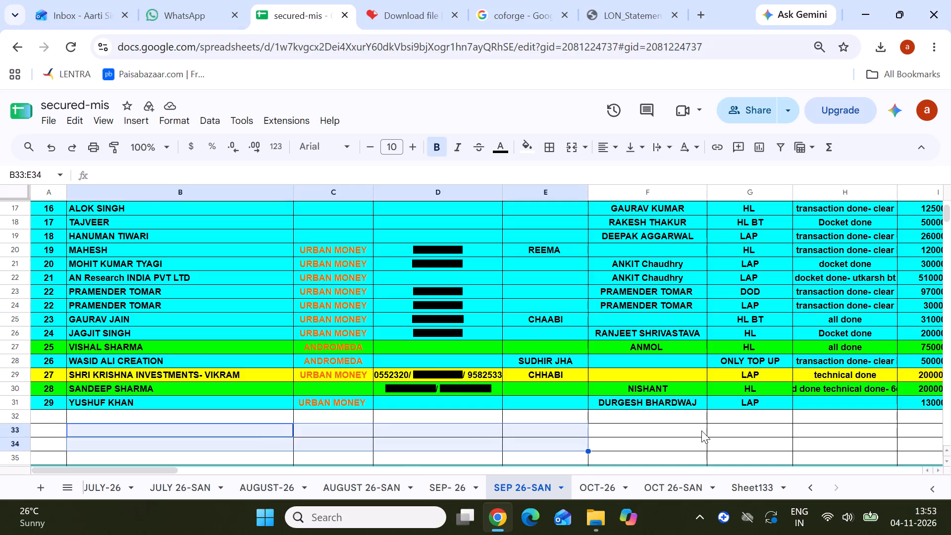
# Look through the customer cases listed in SEP 26-SAN and check the OCT 26-SAN sheet.
pyautogui.click(701, 430)
pyautogui.scroll(7, 226, 405)
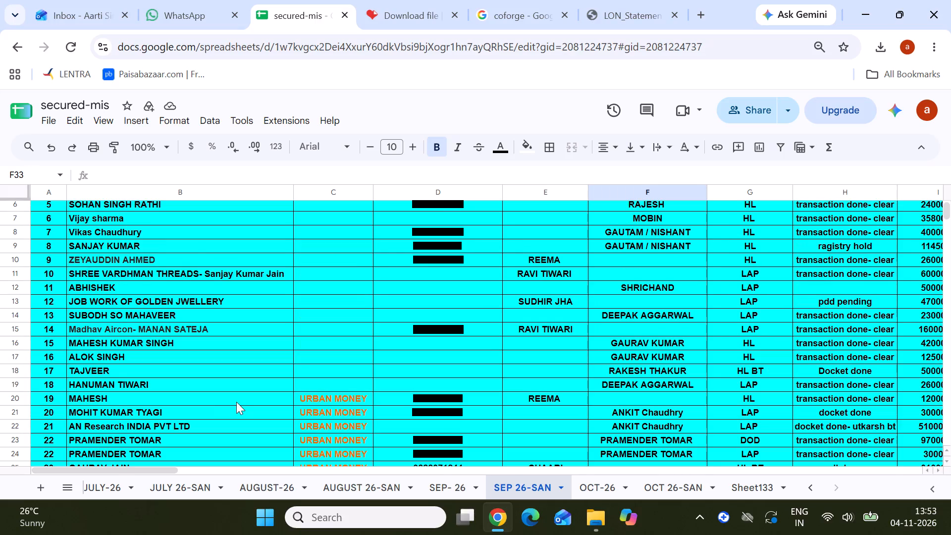
pyautogui.click(124, 312)
pyautogui.click(131, 326)
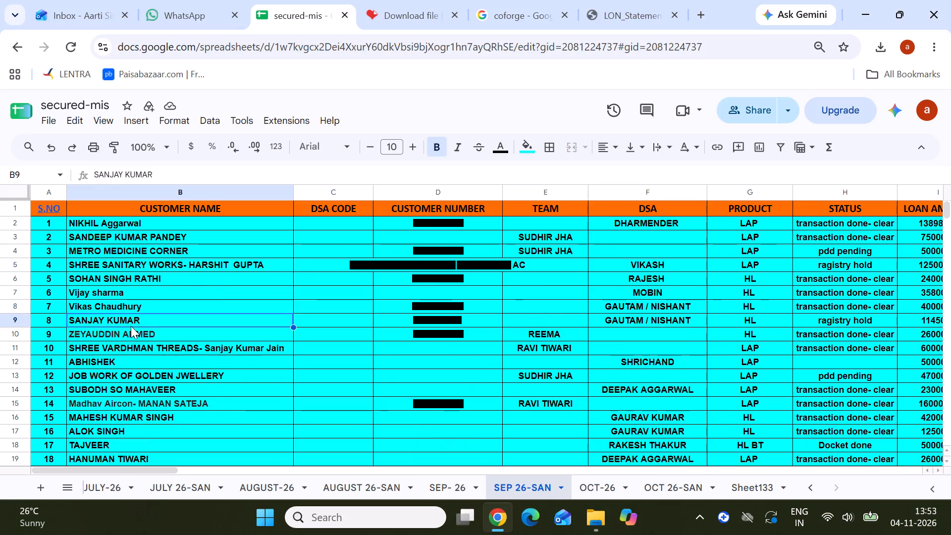
pyautogui.click(131, 329)
pyautogui.click(315, 334)
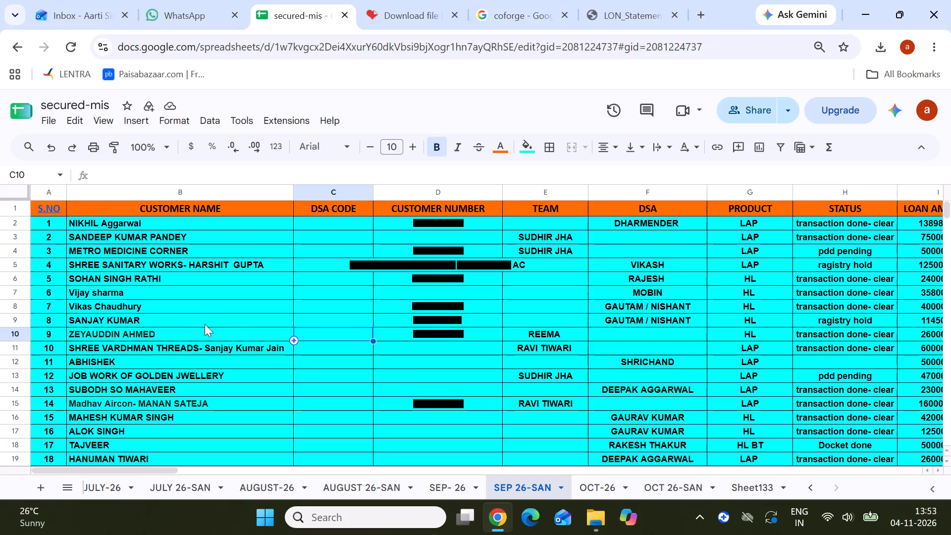
pyautogui.moveTo(210, 310); pyautogui.dragTo(212, 319)
pyautogui.click(391, 310)
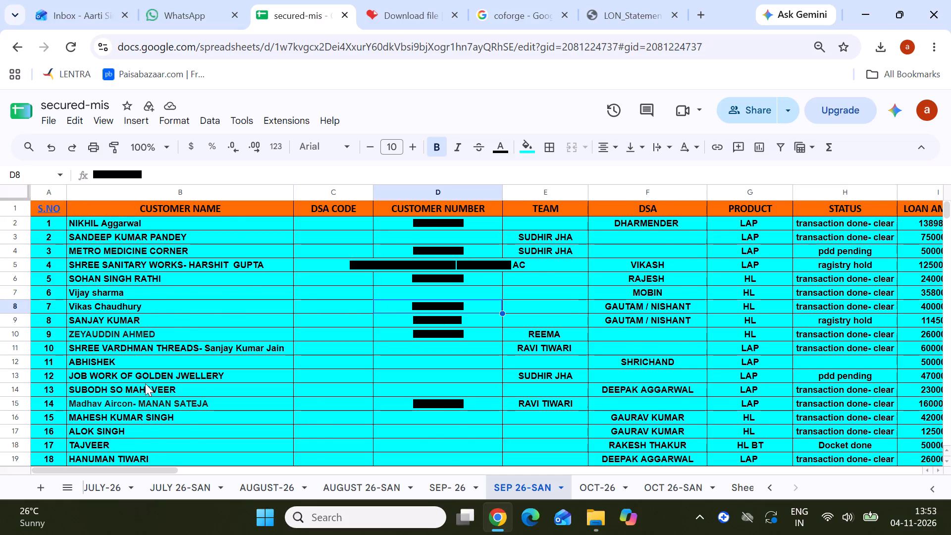
pyautogui.scroll(-1, 145, 383)
pyautogui.click(678, 492)
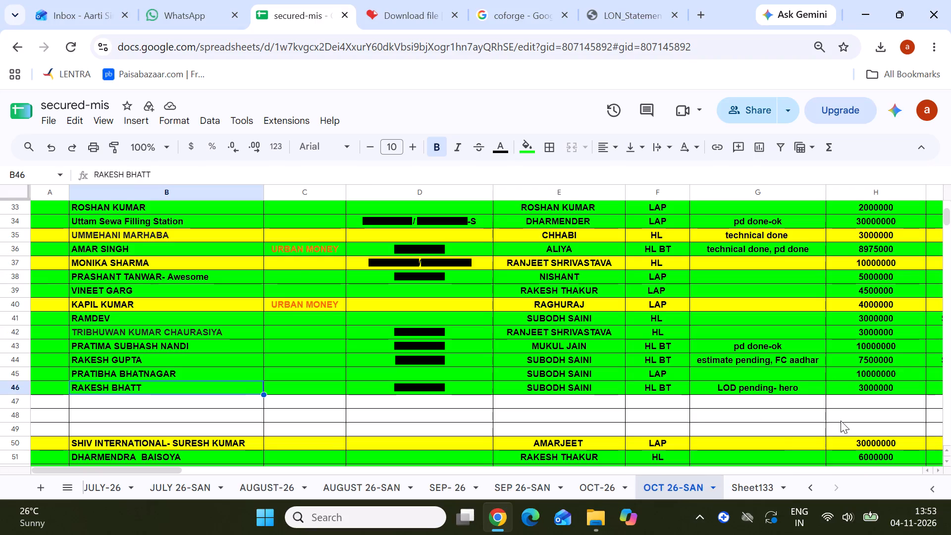
# Return to the empty bordered rows below the last case in Sheet133 and save the spreadsheet.
pyautogui.click(762, 488)
pyautogui.scroll(-3, 648, 425)
pyautogui.click(579, 333)
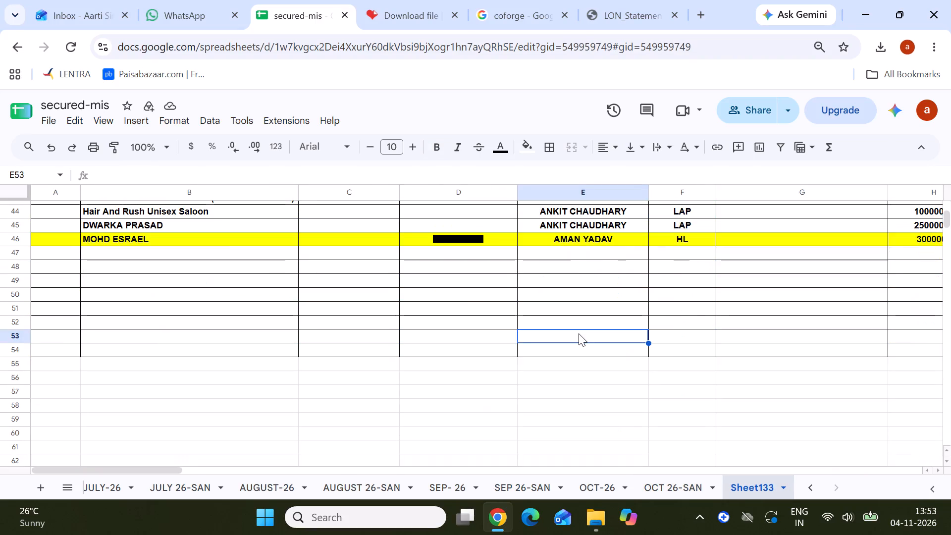
pyautogui.hotkey('ctrl', 's')
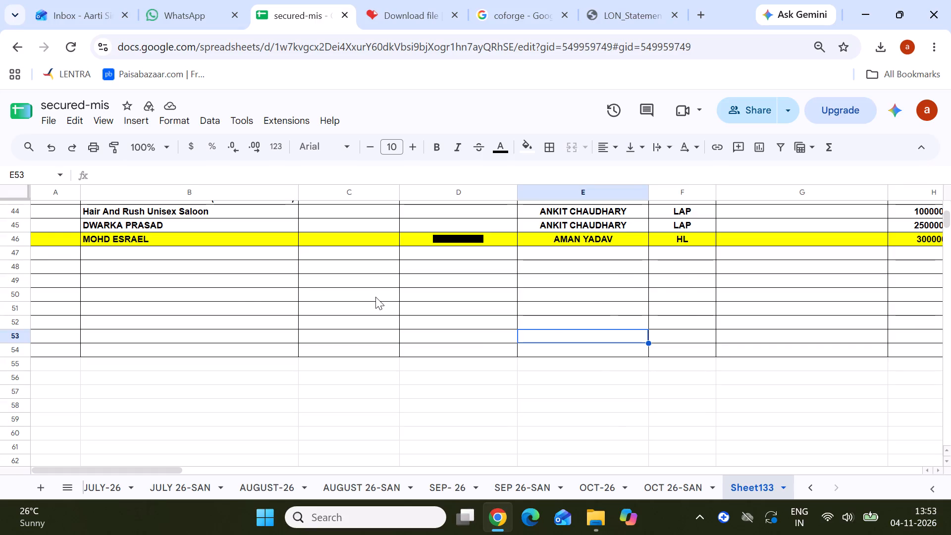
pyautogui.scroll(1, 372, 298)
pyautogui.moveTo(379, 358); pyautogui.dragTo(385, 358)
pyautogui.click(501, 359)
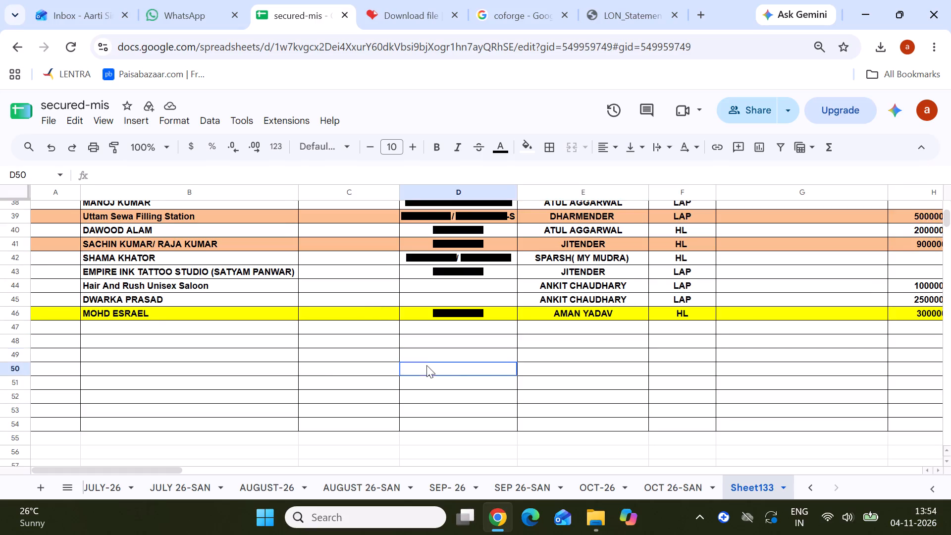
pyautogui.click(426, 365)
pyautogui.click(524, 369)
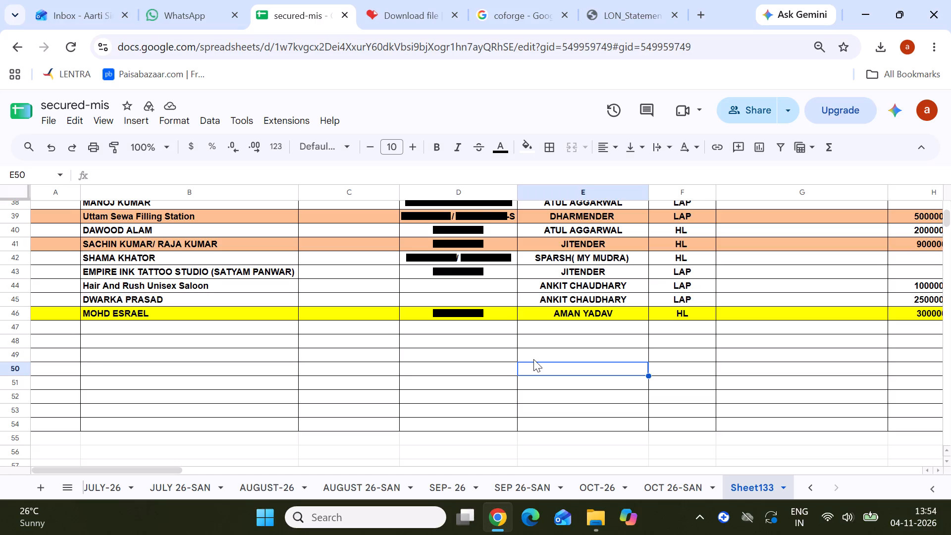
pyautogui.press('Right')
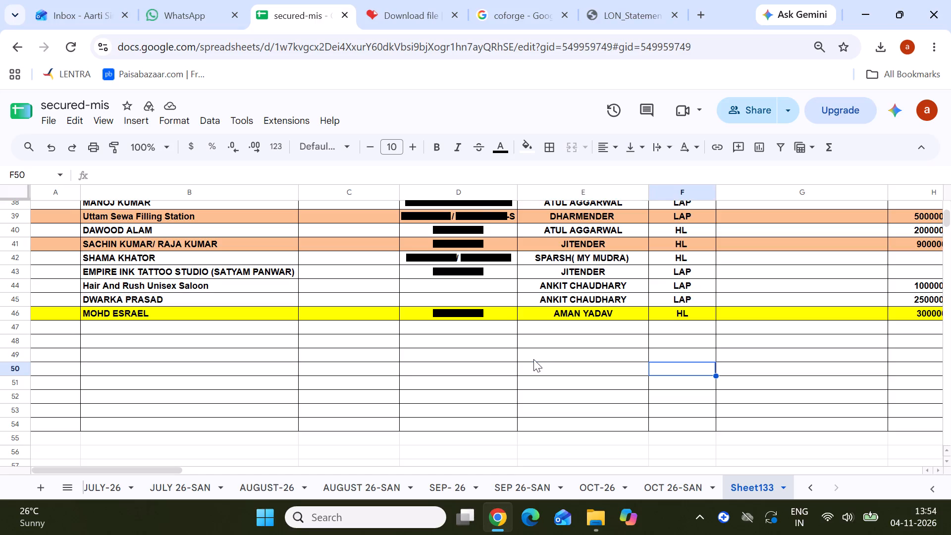
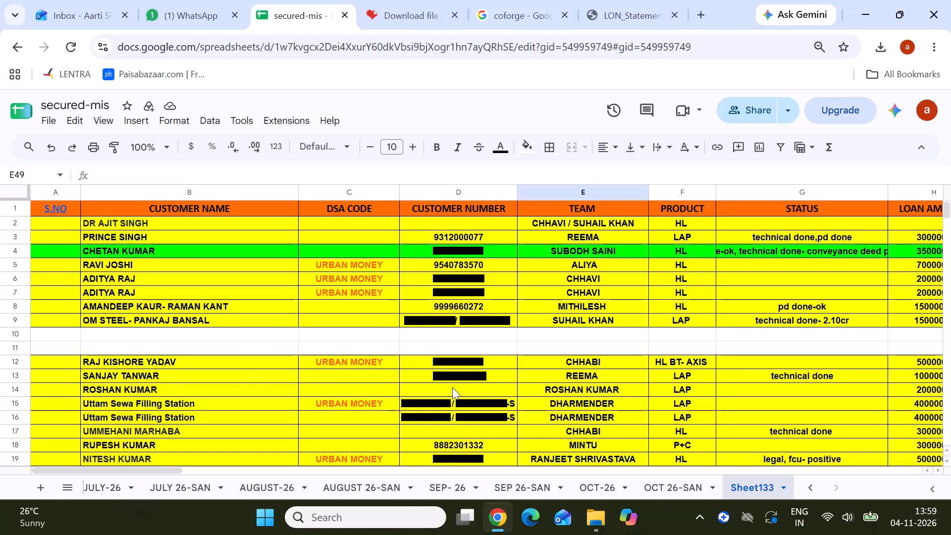
# Examine the customer, team and product details of the row 12 case in the OCT 26-SAN sheet.
pyautogui.click(667, 489)
pyautogui.scroll(3, 166, 237)
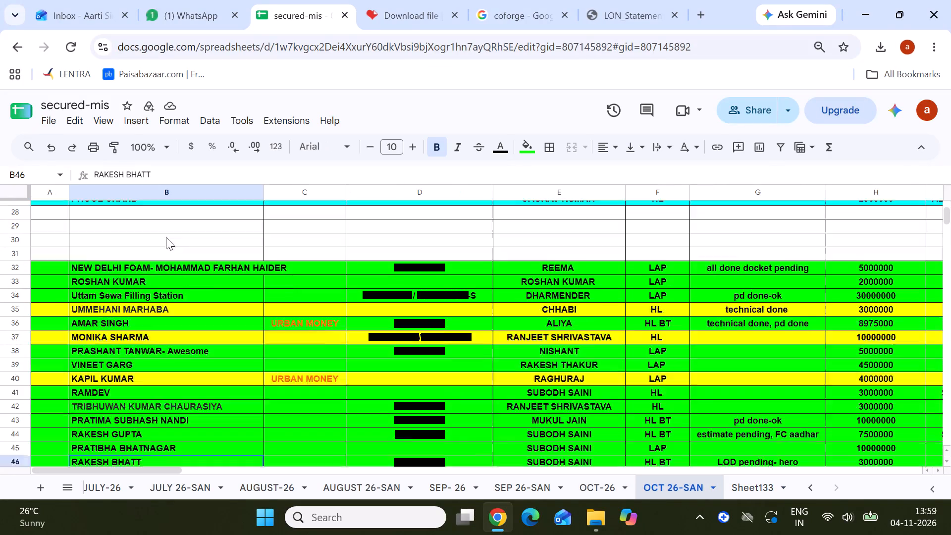
pyautogui.scroll(3, 183, 294)
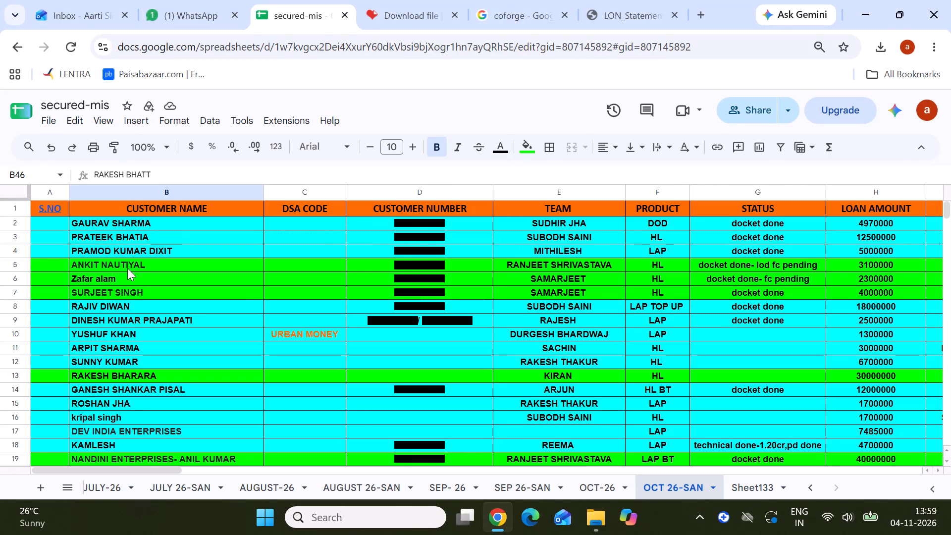
pyautogui.click(118, 361)
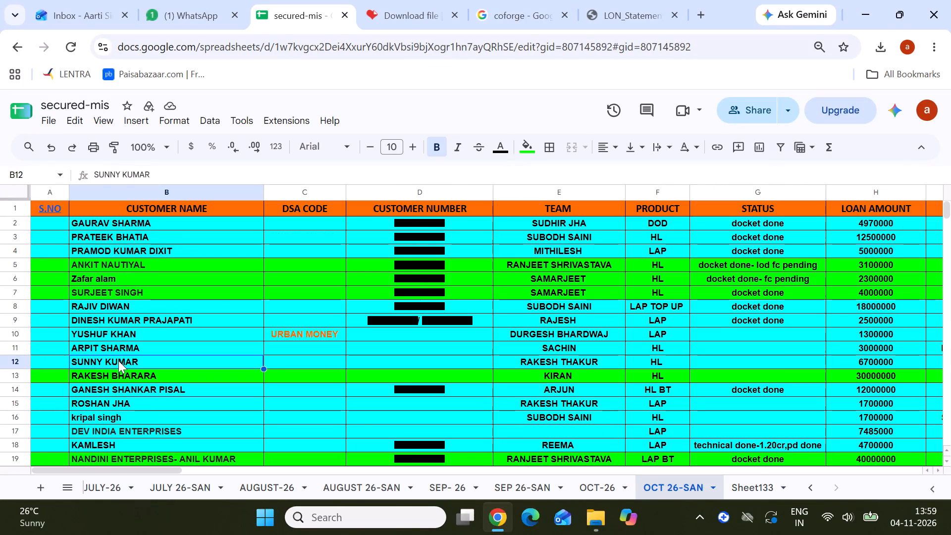
pyautogui.keyDown('ctrl'); pyautogui.click(578, 364); pyautogui.keyUp('ctrl')
pyautogui.keyDown('ctrl'); pyautogui.click(665, 364); pyautogui.keyUp('ctrl')
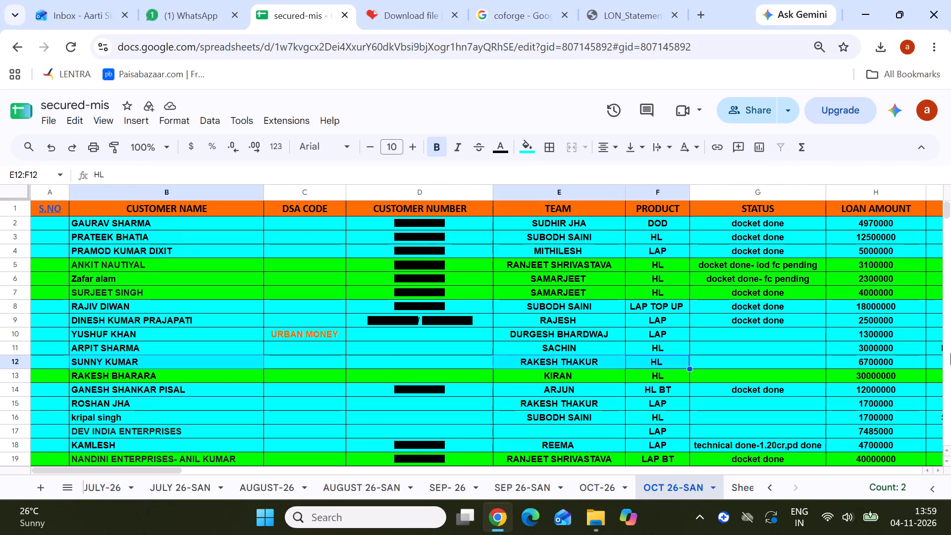
# Copy the customer name, team, product, loan amount, bank and banker details of rows 12 and 15, including row 15's column L entry.
pyautogui.keyDown('ctrl'); pyautogui.click(900, 361); pyautogui.keyUp('ctrl')
pyautogui.moveTo(164, 470); pyautogui.dragTo(250, 470)
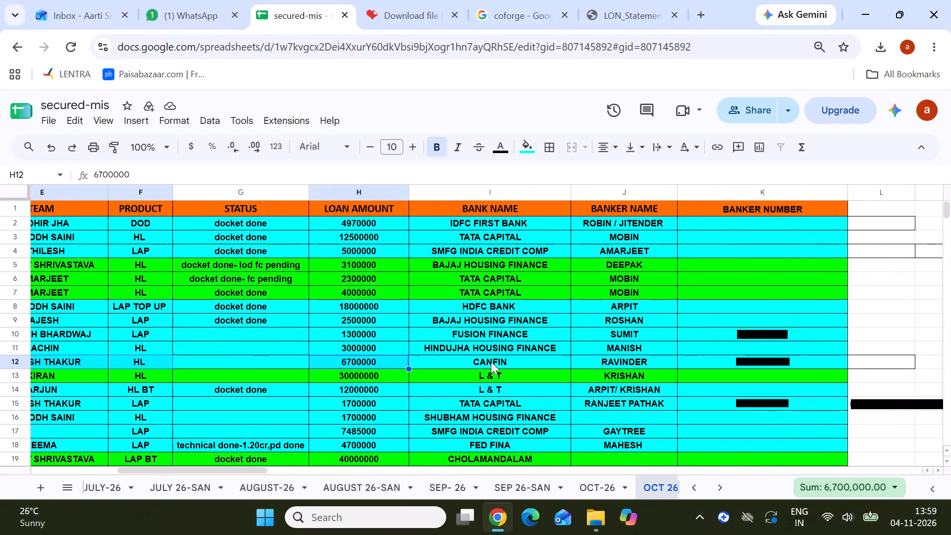
pyautogui.keyDown('ctrl'); pyautogui.moveTo(489, 362); pyautogui.dragTo(748, 363); pyautogui.keyUp('ctrl')
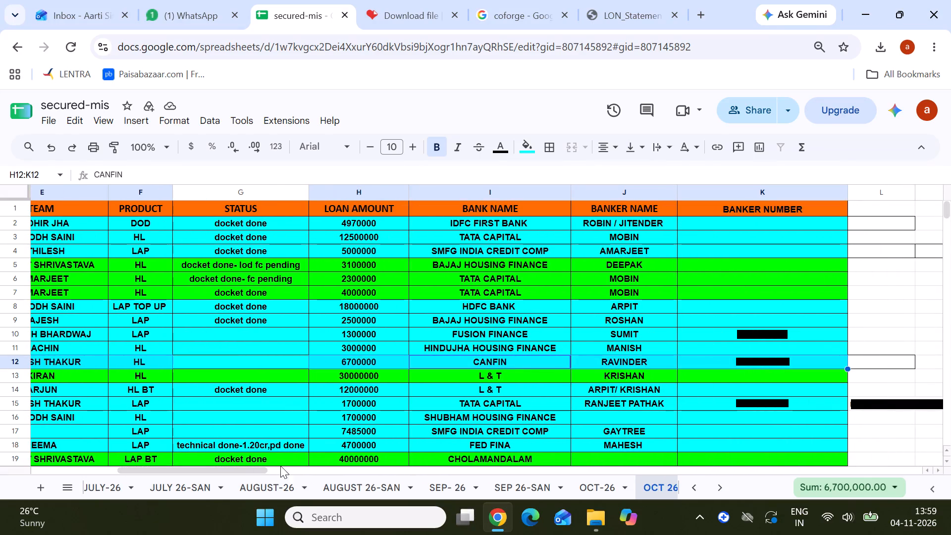
pyautogui.moveTo(259, 470); pyautogui.dragTo(119, 472)
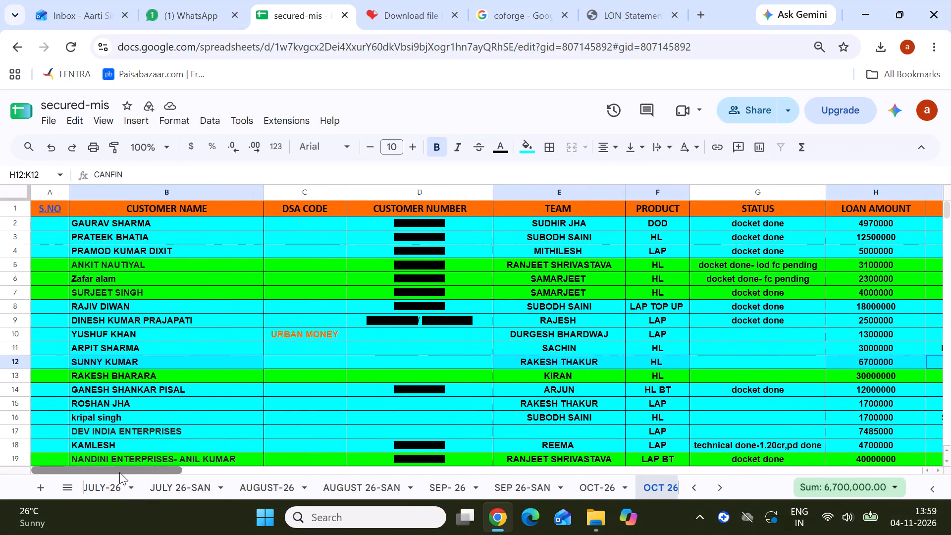
pyautogui.moveTo(119, 472); pyautogui.dragTo(119, 472)
pyautogui.keyDown('ctrl'); pyautogui.click(132, 404); pyautogui.keyUp('ctrl')
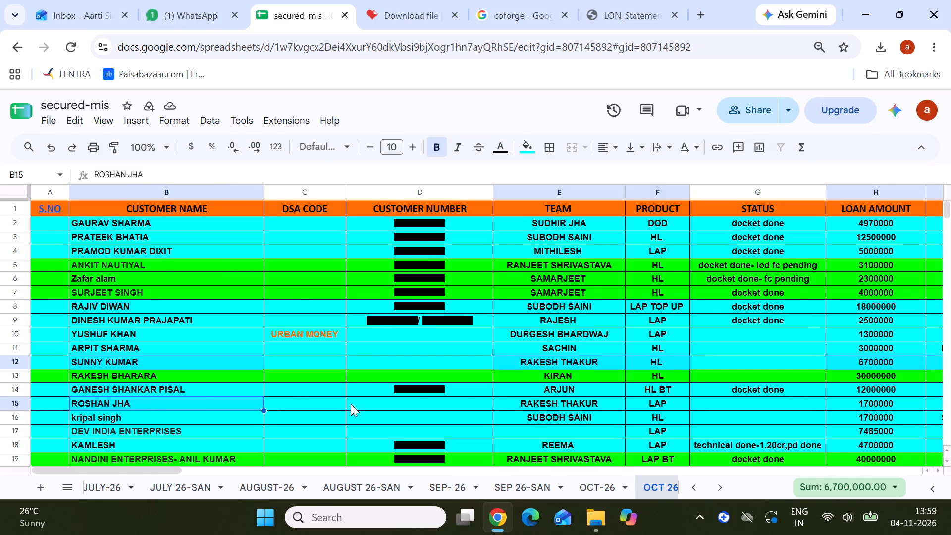
pyautogui.keyDown('ctrl'); pyautogui.click(573, 403); pyautogui.keyUp('ctrl')
pyautogui.keyDown('ctrl'); pyautogui.click(672, 406); pyautogui.keyUp('ctrl')
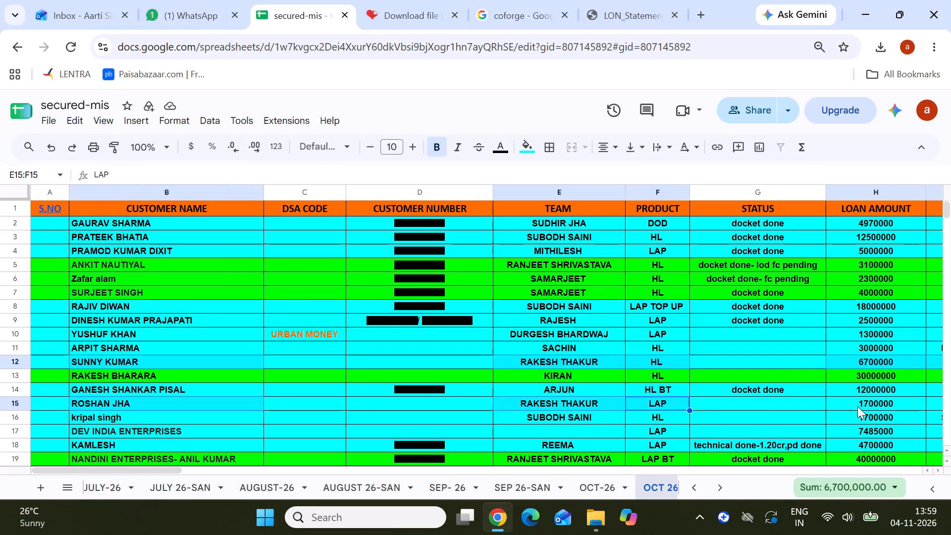
pyautogui.keyDown('ctrl'); pyautogui.click(868, 406); pyautogui.keyUp('ctrl')
pyautogui.moveTo(155, 470); pyautogui.dragTo(165, 470)
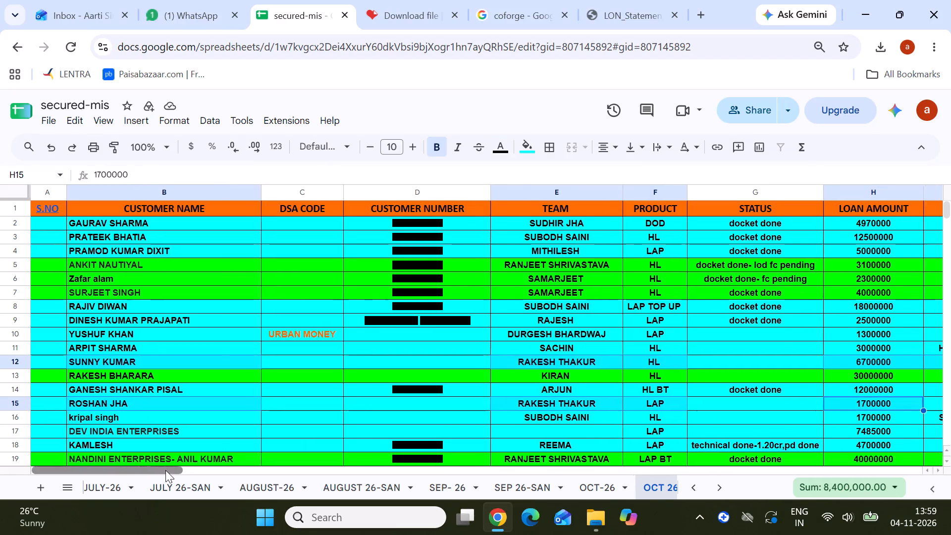
pyautogui.moveTo(165, 470); pyautogui.dragTo(256, 470)
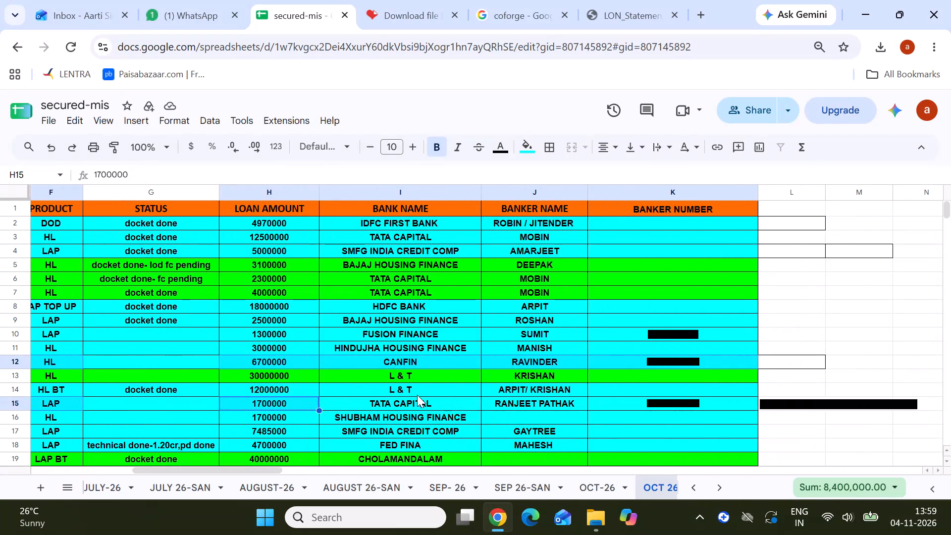
pyautogui.keyDown('ctrl'); pyautogui.moveTo(383, 405); pyautogui.dragTo(770, 404); pyautogui.keyUp('ctrl')
pyautogui.hotkey('ctrl', 'c')
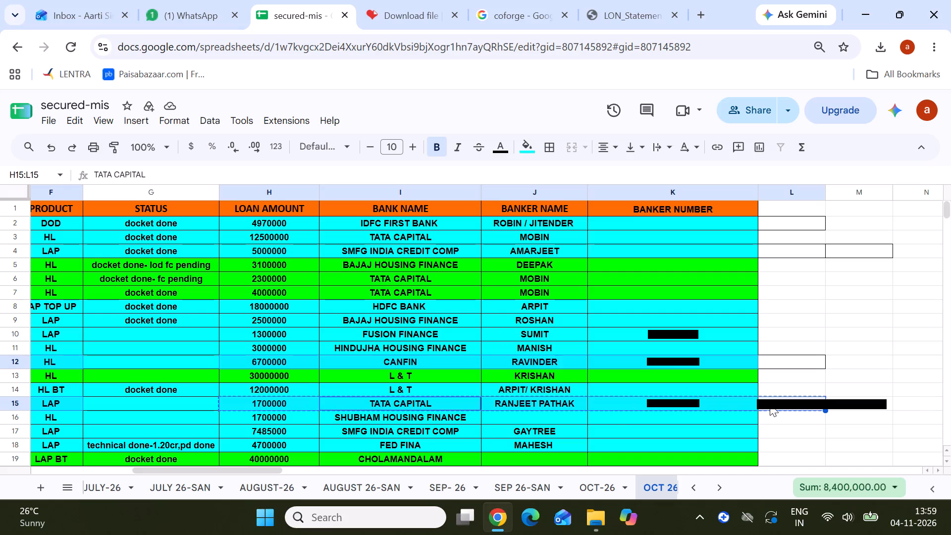
# Review the remaining OCT 26-SAN cases down to the last one and select the customer number cell in the empty row 28.
pyautogui.moveTo(270, 472); pyautogui.dragTo(67, 475)
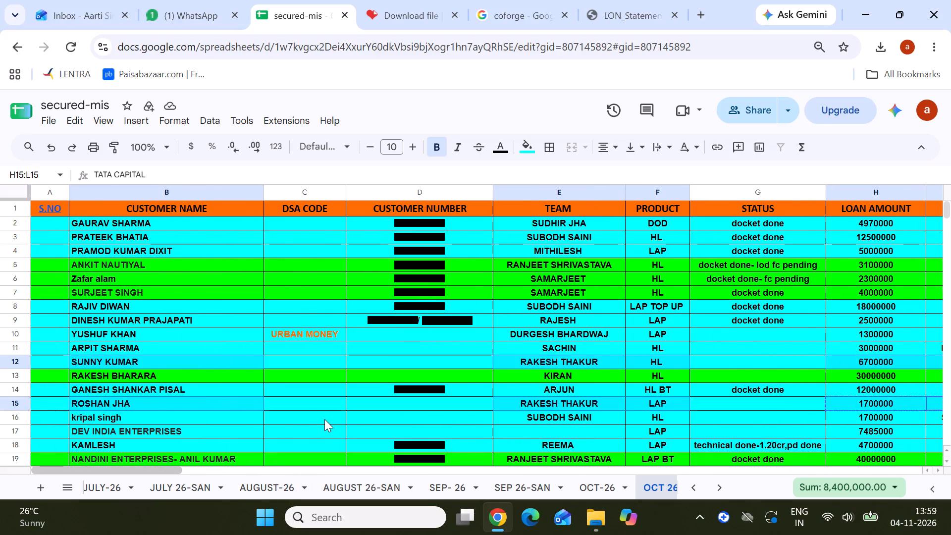
pyautogui.scroll(-3, 324, 419)
pyautogui.scroll(1, 219, 409)
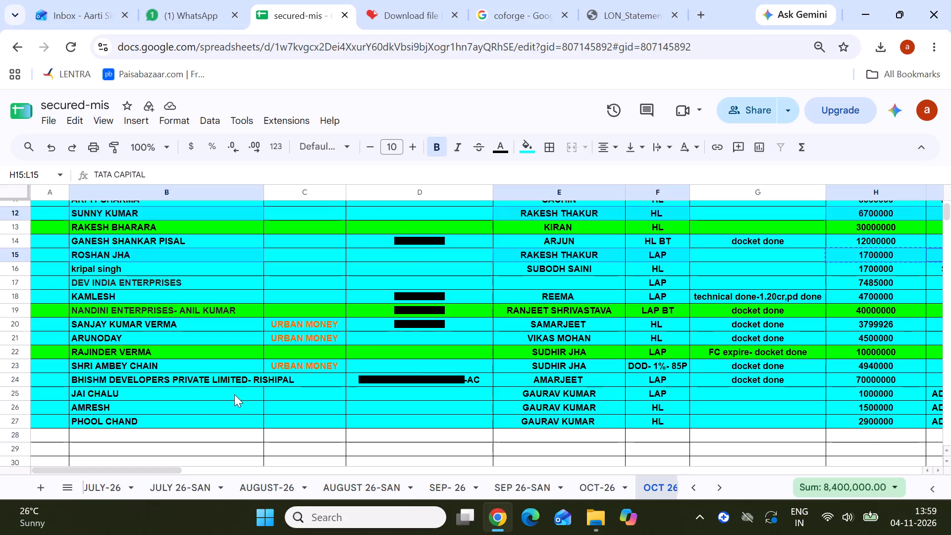
pyautogui.moveTo(370, 439); pyautogui.dragTo(374, 439)
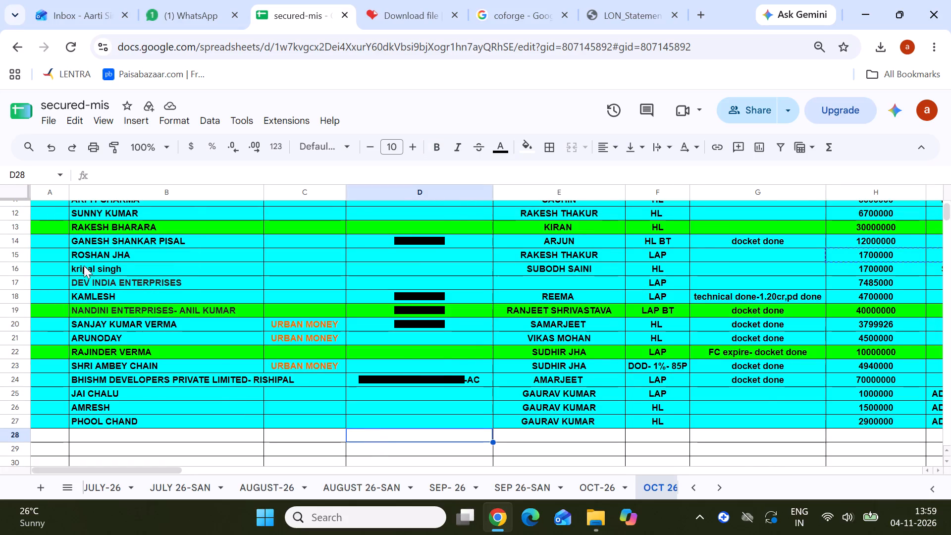
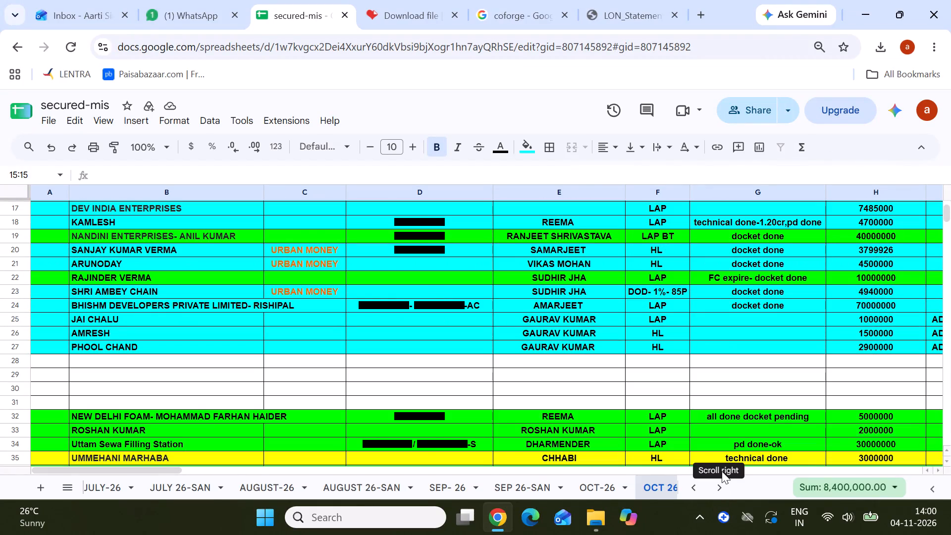
# Check the loan amount, bank and banker details of the cases at the top of the OCT 26-SAN sheet.
pyautogui.scroll(3, 413, 448)
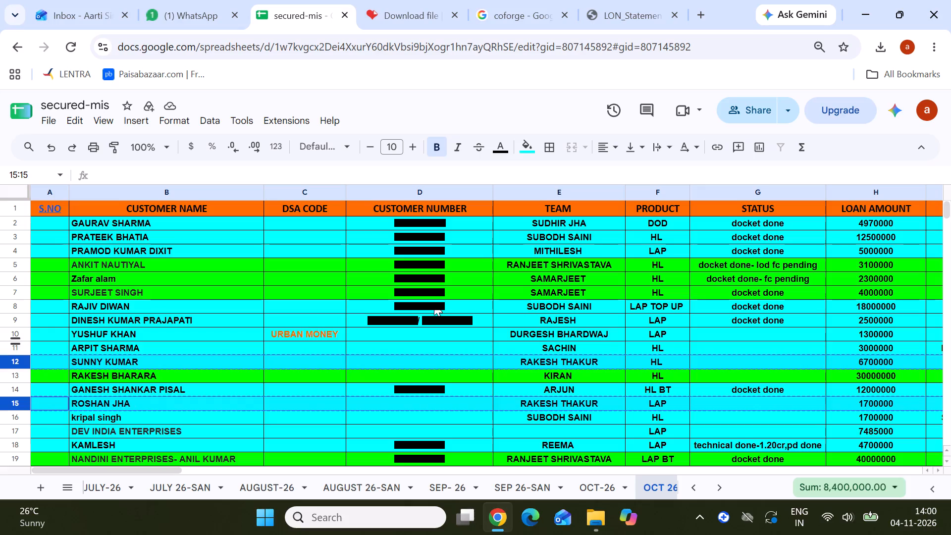
pyautogui.moveTo(172, 472); pyautogui.dragTo(262, 475)
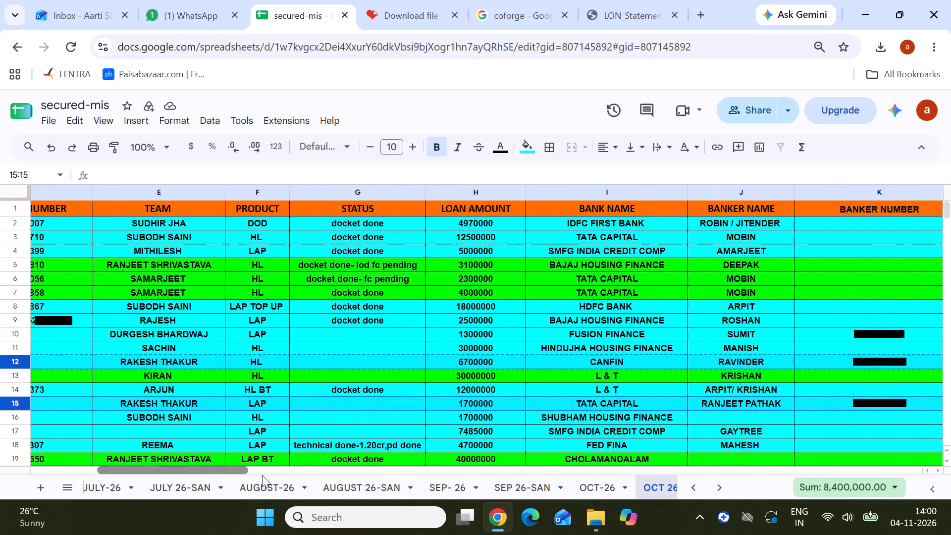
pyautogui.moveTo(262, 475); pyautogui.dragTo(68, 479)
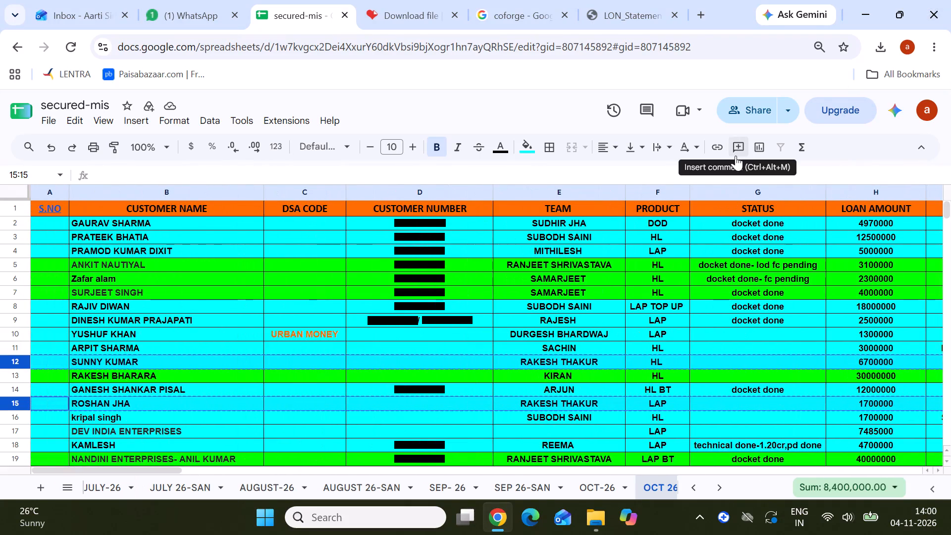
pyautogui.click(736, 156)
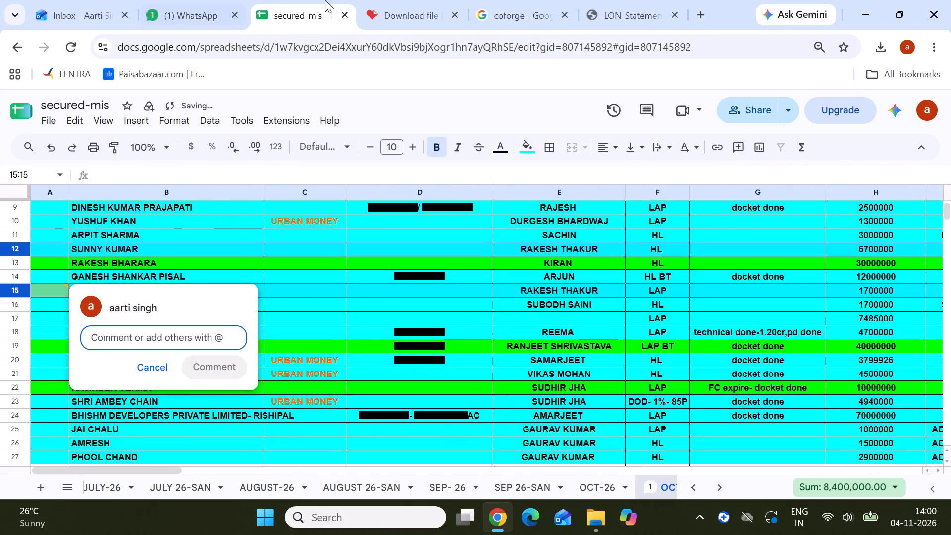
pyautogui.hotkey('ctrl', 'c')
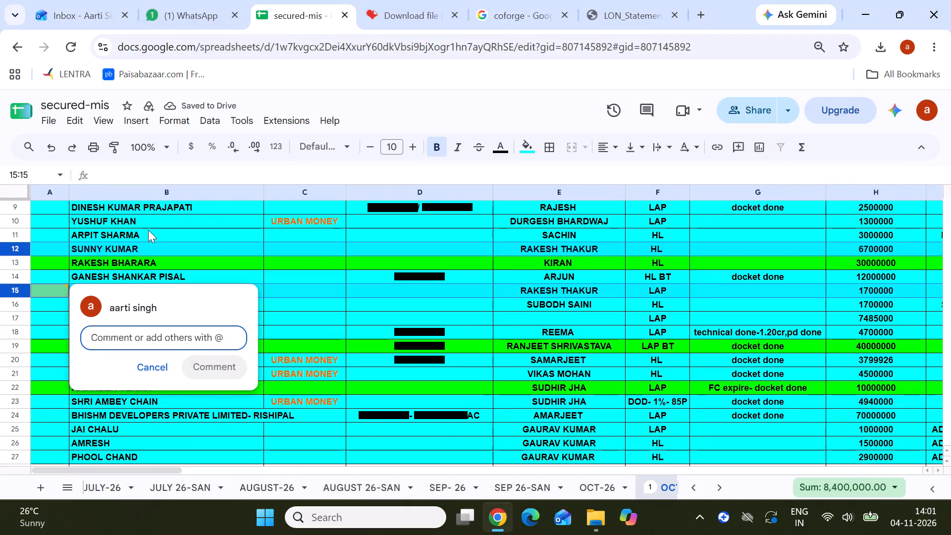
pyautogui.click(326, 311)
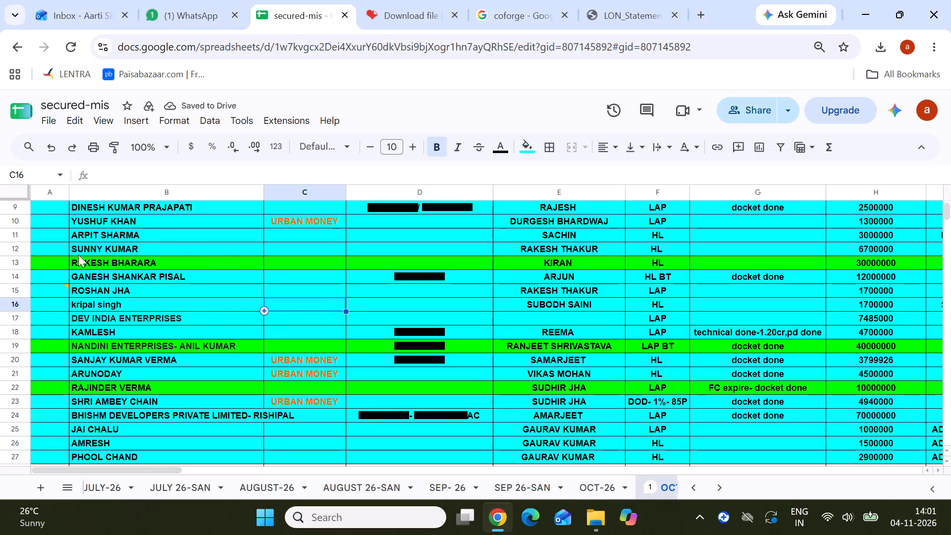
# Copy the cases in rows 12 and 15 of OCT 26-SAN into a newly added sheet, starting at cell A2.
pyautogui.click(17, 250)
pyautogui.keyDown('ctrl'); pyautogui.click(18, 289); pyautogui.keyUp('ctrl')
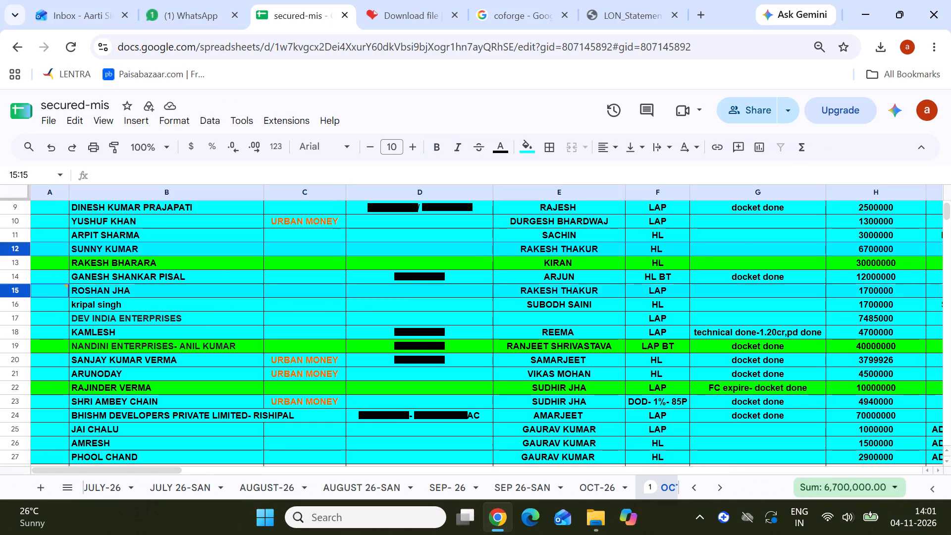
pyautogui.hotkey('ctrl', 'c')
pyautogui.scroll(1, 27, 281)
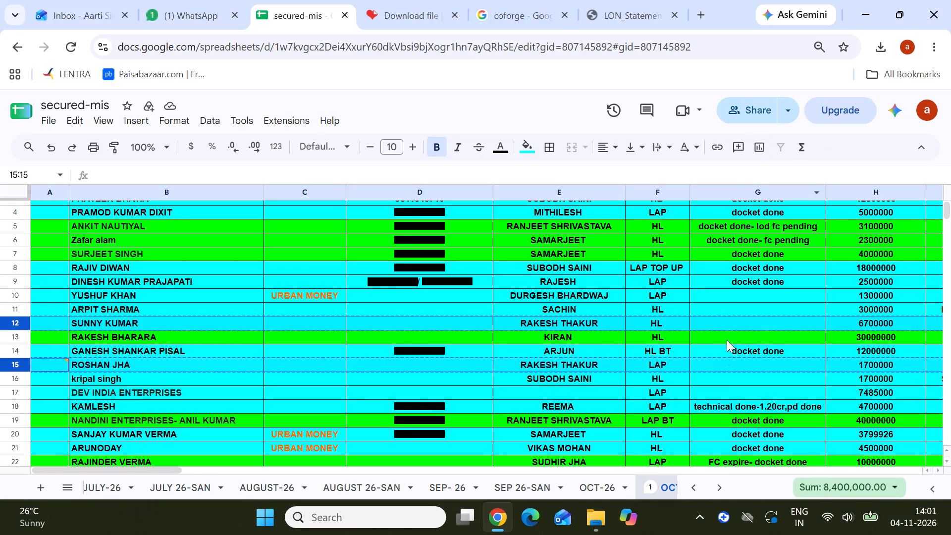
pyautogui.click(40, 484)
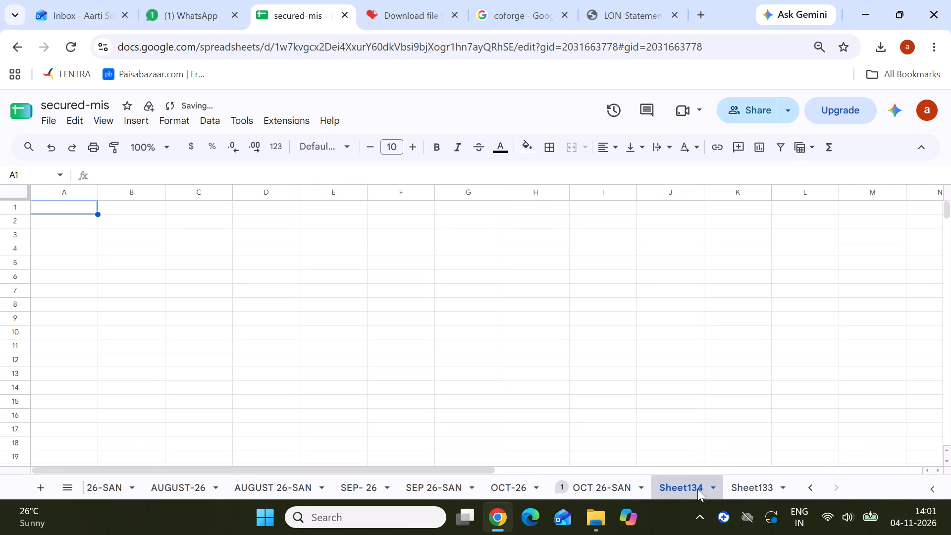
pyautogui.click(697, 489)
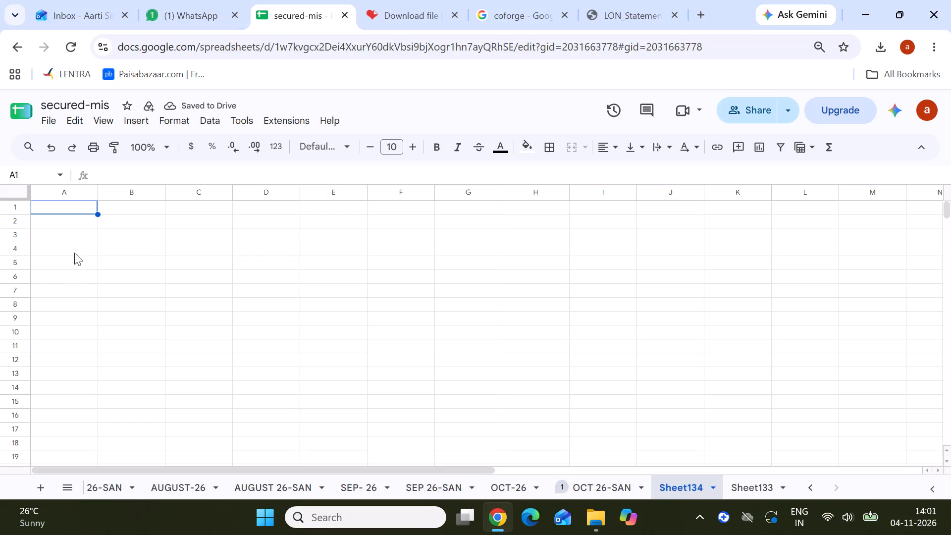
pyautogui.click(77, 223)
pyautogui.hotkey('ctrl', 'v')
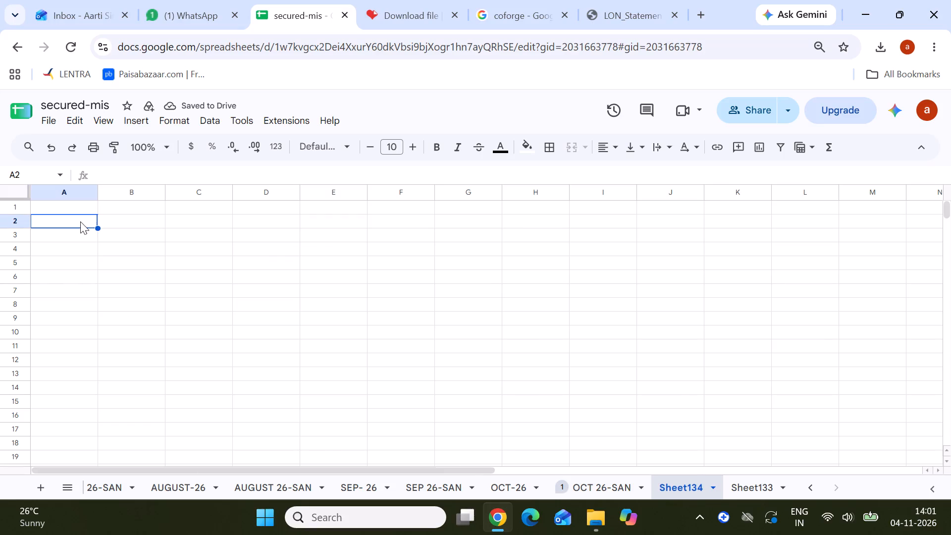
pyautogui.click(344, 284)
# Copy the header row of OCT 26-SAN and paste it into row 4 and row 1 of Sheet134.
pyautogui.click(616, 488)
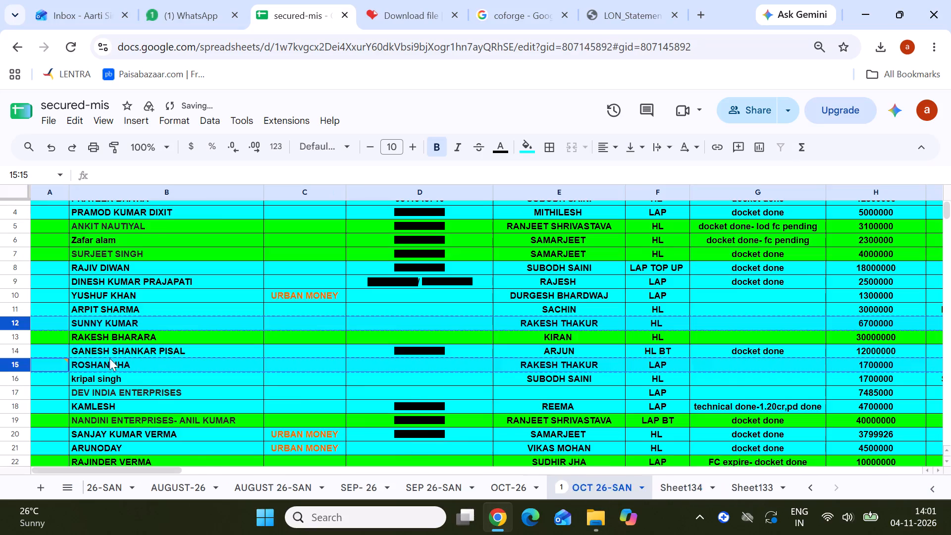
pyautogui.scroll(8, 76, 226)
pyautogui.click(18, 210)
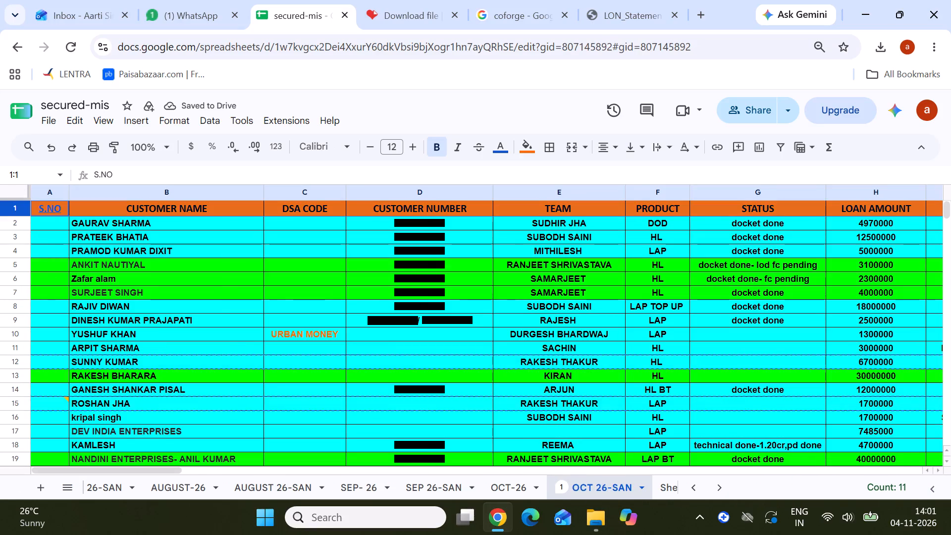
pyautogui.hotkey('ctrl', 'c')
pyautogui.click(699, 491)
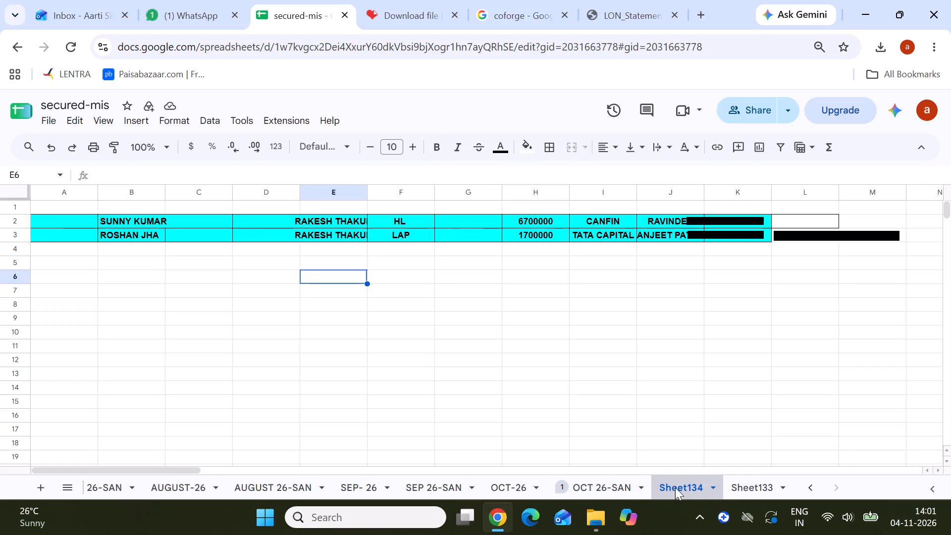
pyautogui.click(73, 252)
pyautogui.hotkey('ctrl', 'v')
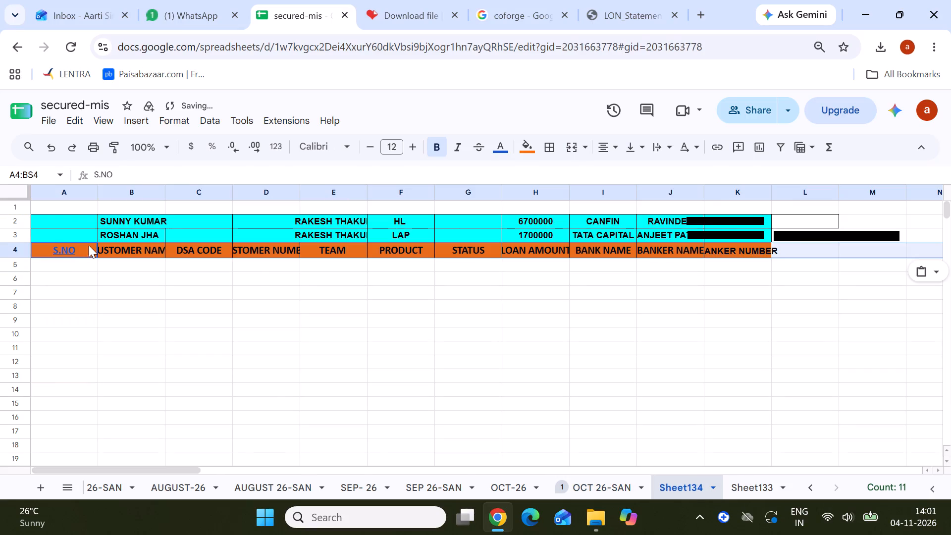
pyautogui.click(73, 206)
pyautogui.hotkey('ctrl', 'v')
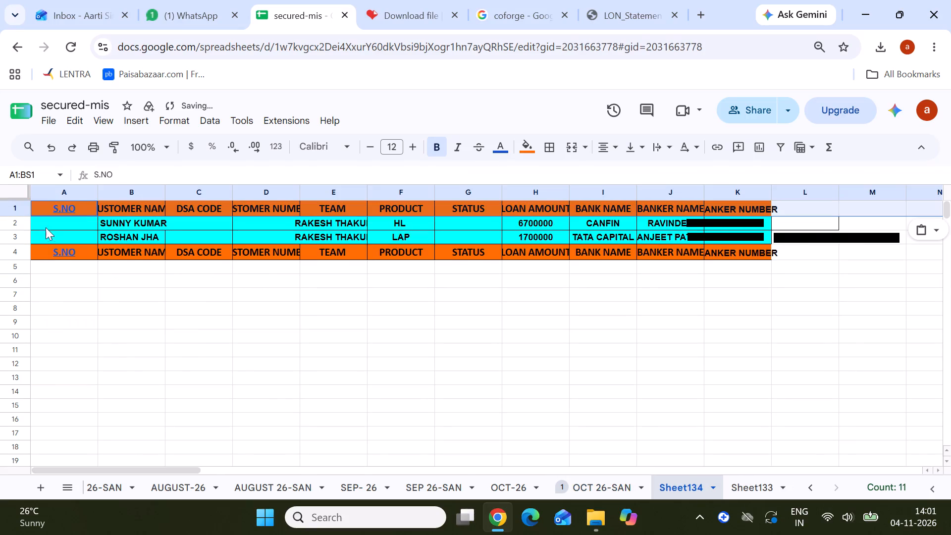
# Delete the duplicate header row 4 below the two cases in Sheet134.
pyautogui.click(18, 253)
pyautogui.rightClick(17, 253)
pyautogui.click(73, 298)
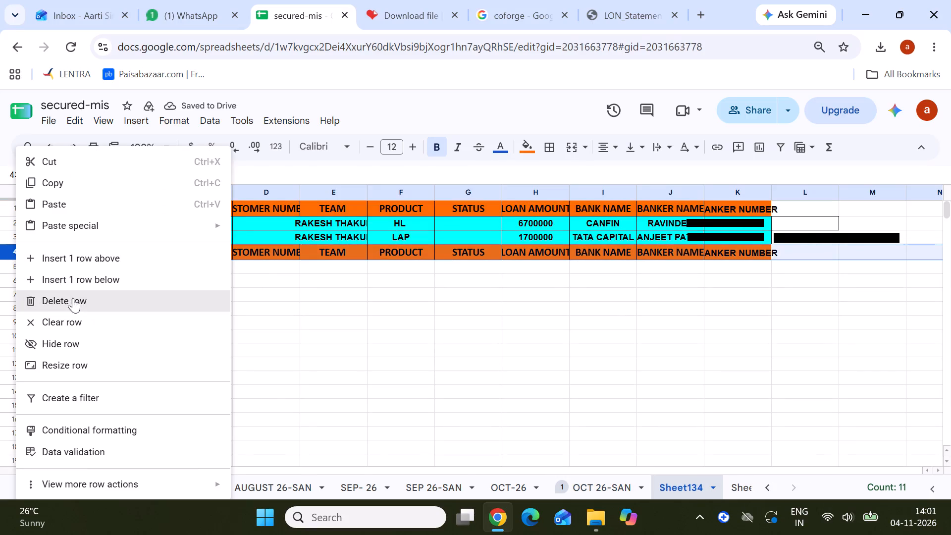
pyautogui.click(385, 302)
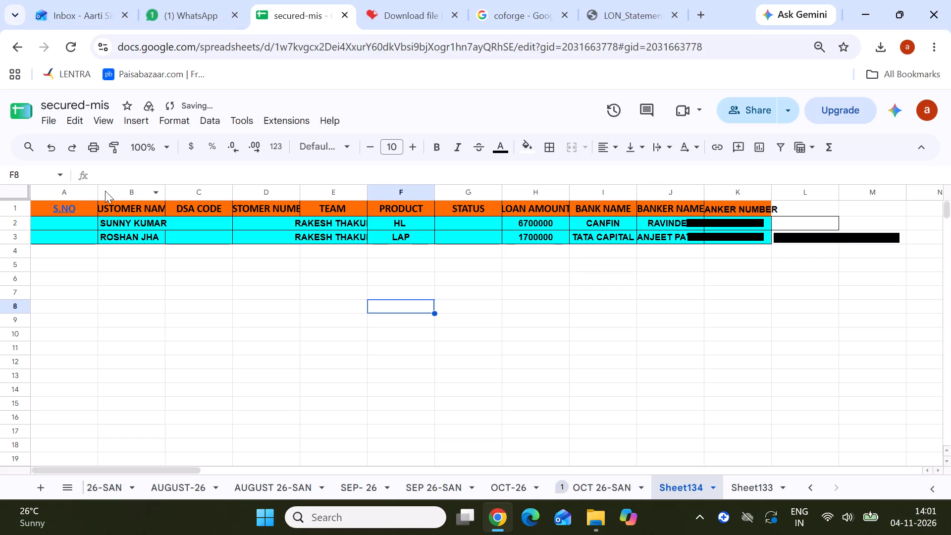
# Narrow the S.NO column and widen the CUSTOMER NAME column to fit its heading.
pyautogui.moveTo(97, 190); pyautogui.dragTo(74, 194)
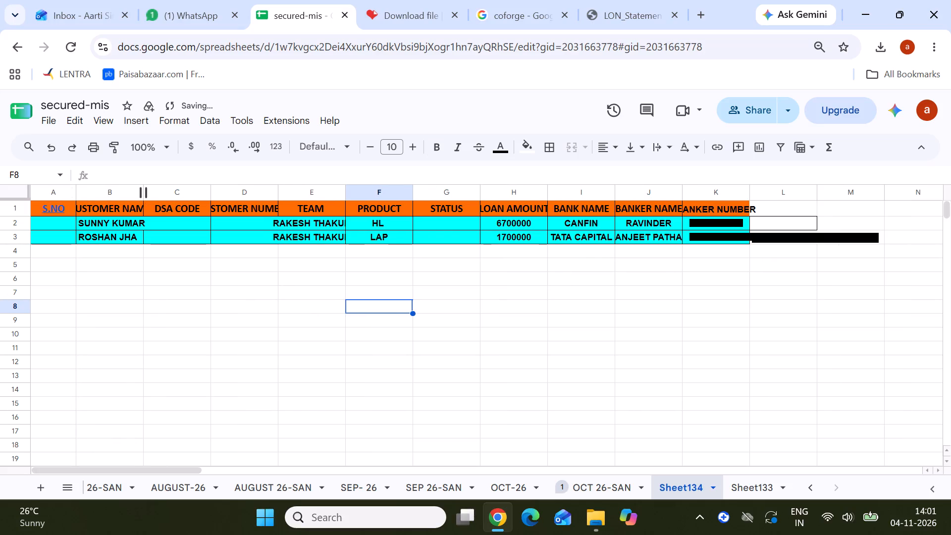
pyautogui.moveTo(144, 189); pyautogui.dragTo(203, 189)
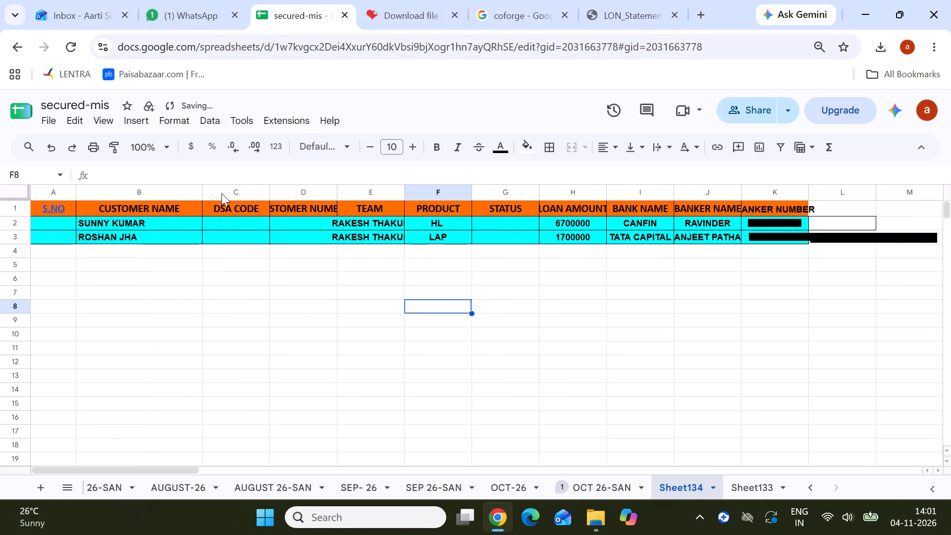
# Delete the DSA CODE, CUSTOMER NUMBER and STATUS columns from Sheet134.
pyautogui.click(221, 193)
pyautogui.keyDown('ctrl'); pyautogui.click(287, 191); pyautogui.keyUp('ctrl')
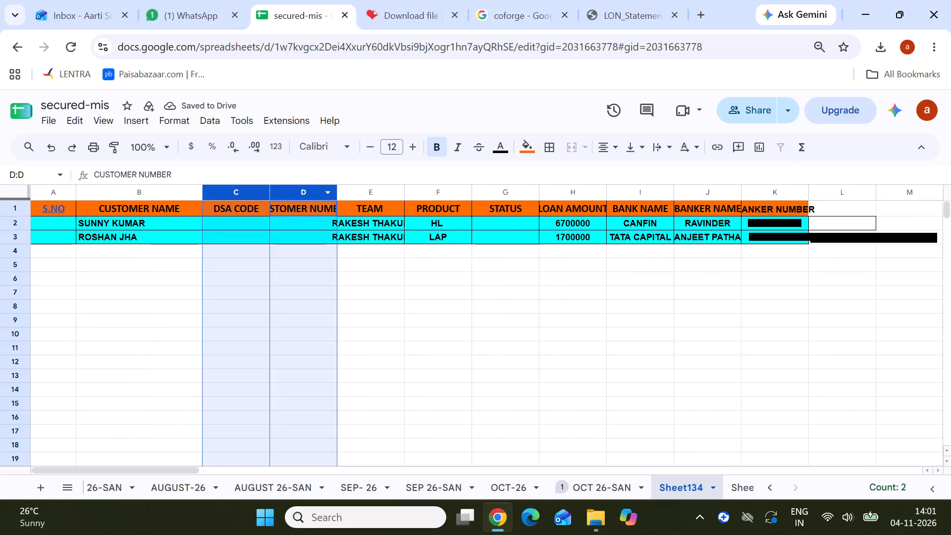
pyautogui.keyDown('ctrl'); pyautogui.click(486, 195); pyautogui.keyUp('ctrl')
pyautogui.rightClick(486, 195)
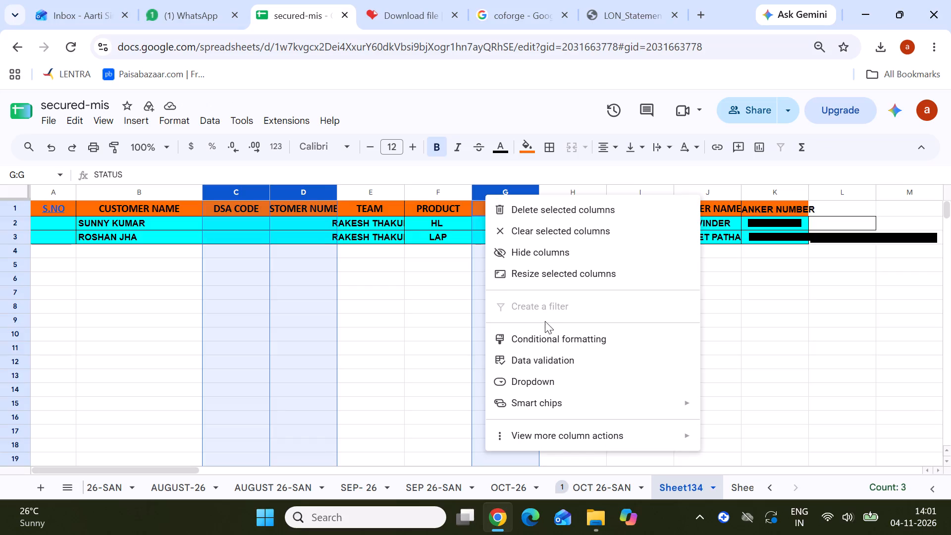
pyautogui.click(538, 204)
pyautogui.click(431, 333)
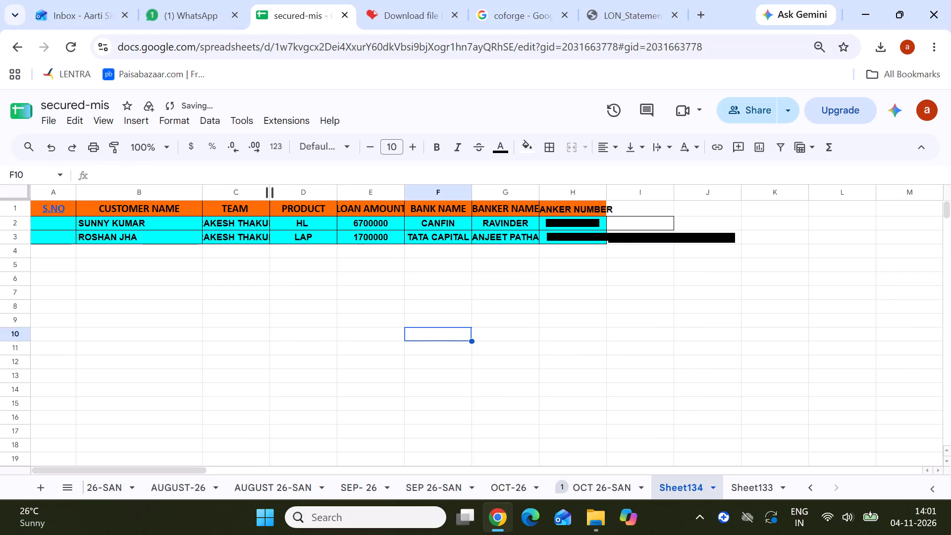
# Widen the TEAM and LOAN AMOUNT columns in Sheet134 so their contents fit.
pyautogui.moveTo(270, 193); pyautogui.dragTo(306, 190)
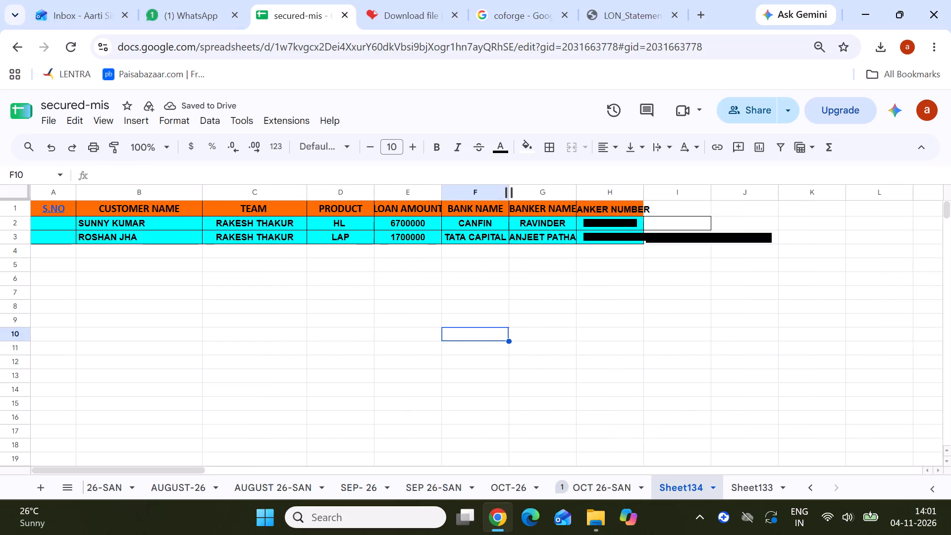
pyautogui.moveTo(438, 192); pyautogui.dragTo(458, 192)
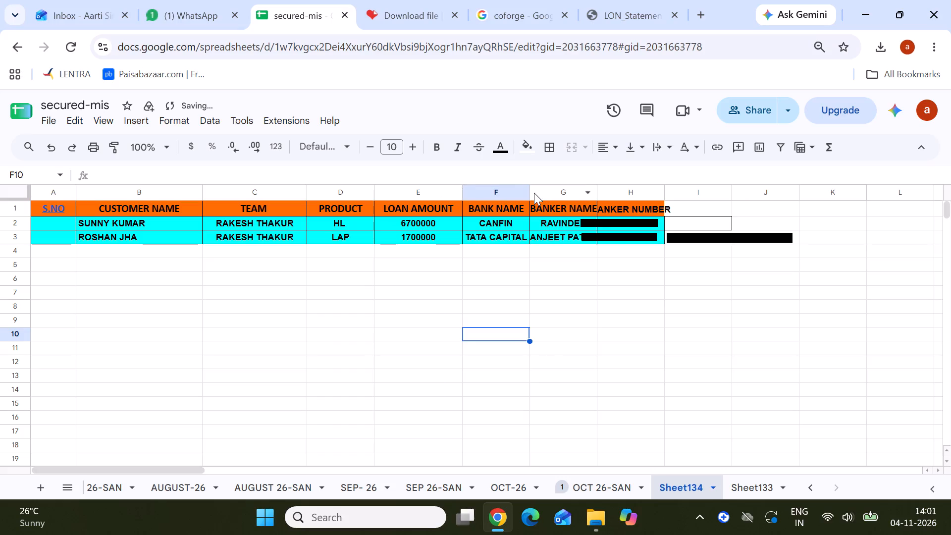
# Widen the BANK NAME, BANKER NAME and BANKER NUMBER columns in Sheet134 so their headings and contents fit.
pyautogui.moveTo(528, 188); pyautogui.dragTo(542, 189)
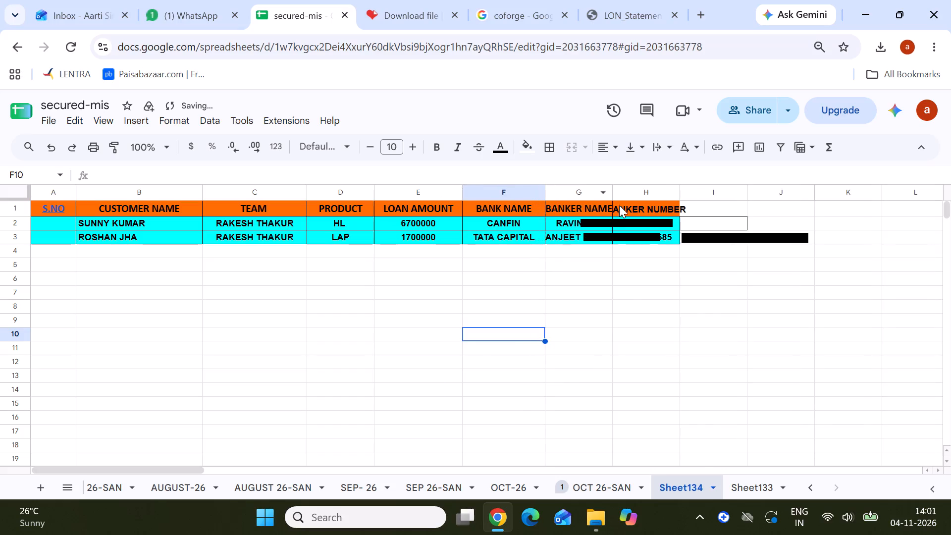
pyautogui.moveTo(614, 190); pyautogui.dragTo(651, 191)
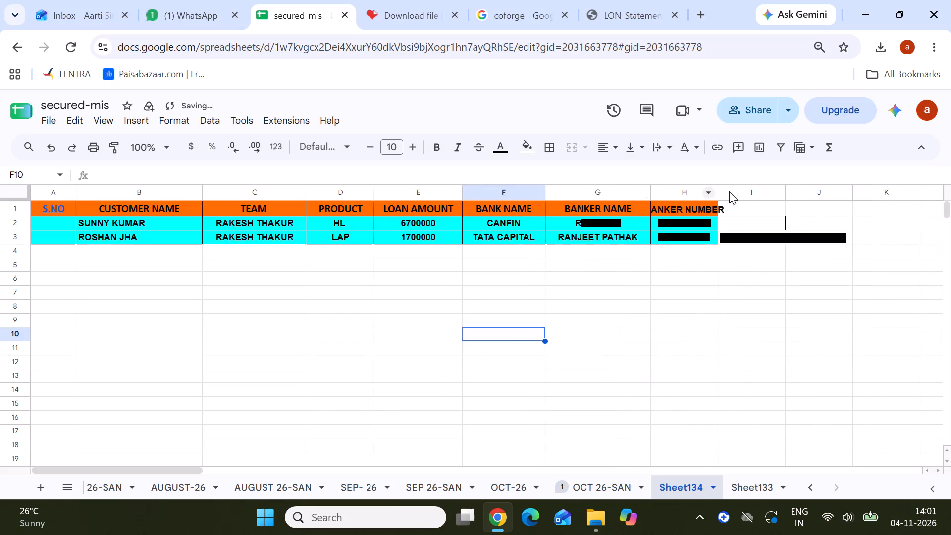
pyautogui.moveTo(717, 188); pyautogui.dragTo(745, 188)
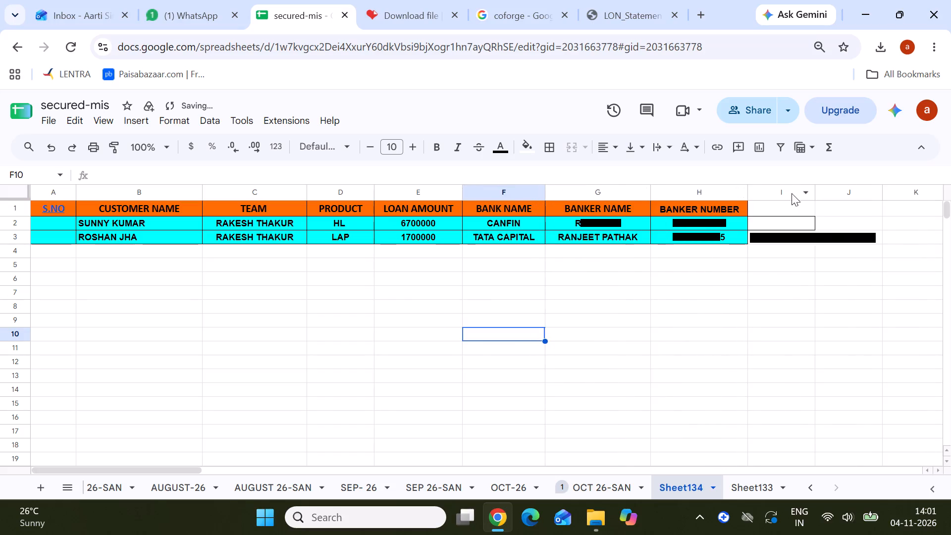
# Add the heading BANKER MAIL ID in cell I1, beside the BANKER NUMBER heading.
pyautogui.click(779, 209)
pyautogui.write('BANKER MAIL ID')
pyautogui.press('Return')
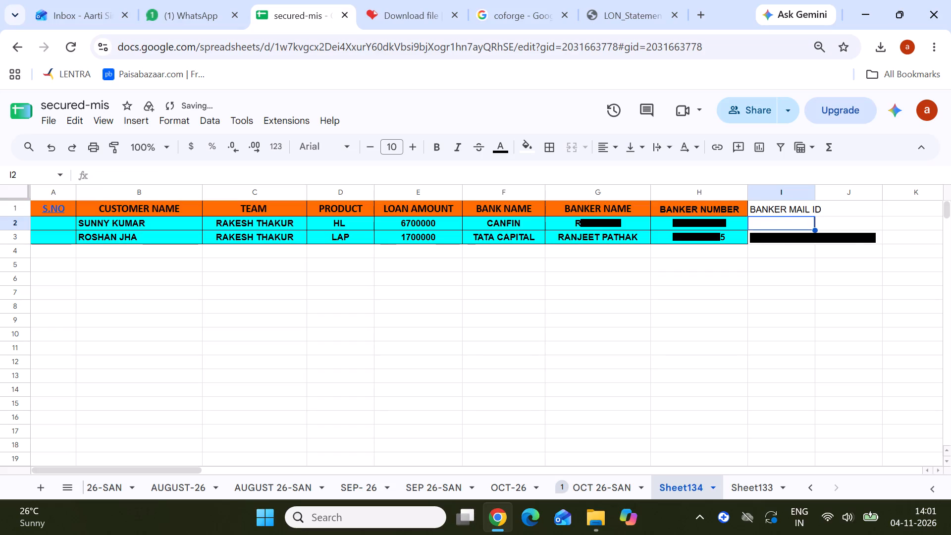
# Format the BANKER MAIL ID heading as bold and centred with the orange fill, matching the other headings.
pyautogui.click(812, 274)
pyautogui.click(786, 207)
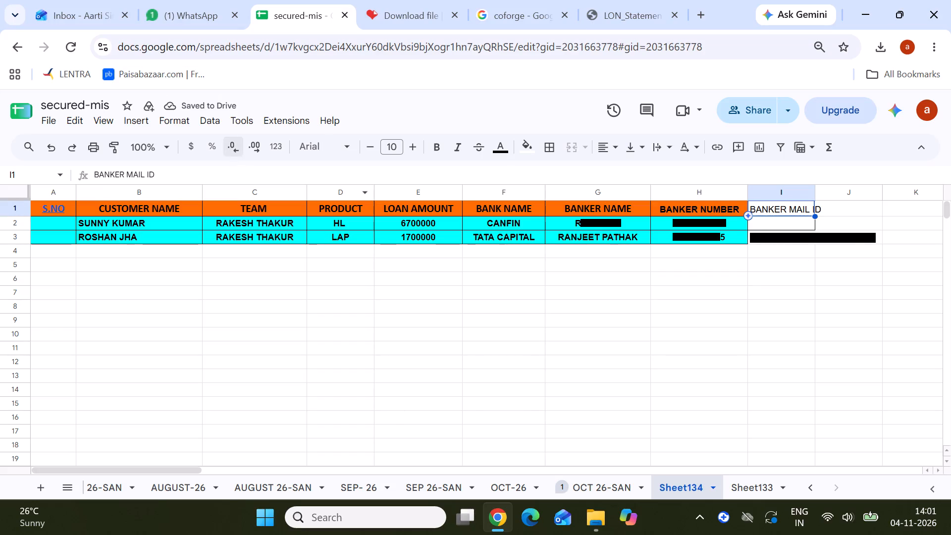
pyautogui.click(442, 152)
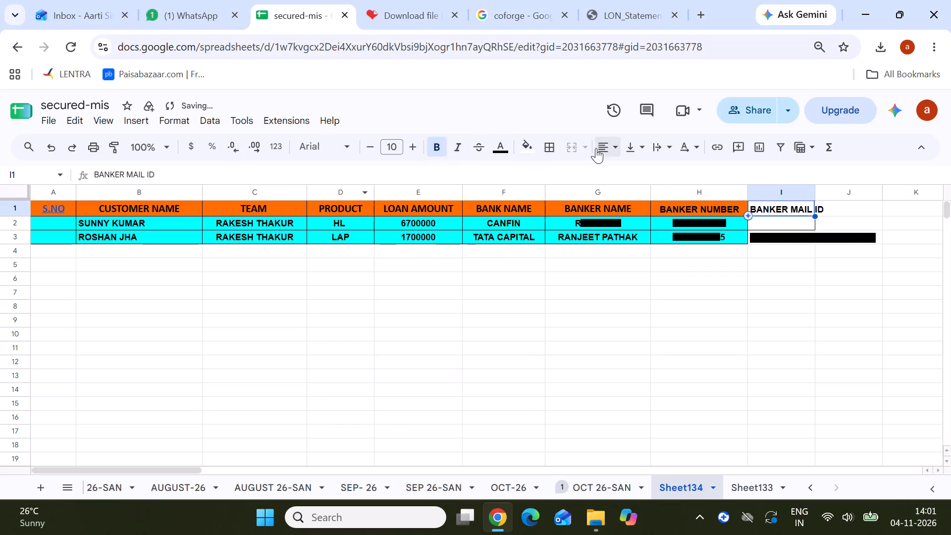
pyautogui.click(596, 148)
pyautogui.click(625, 166)
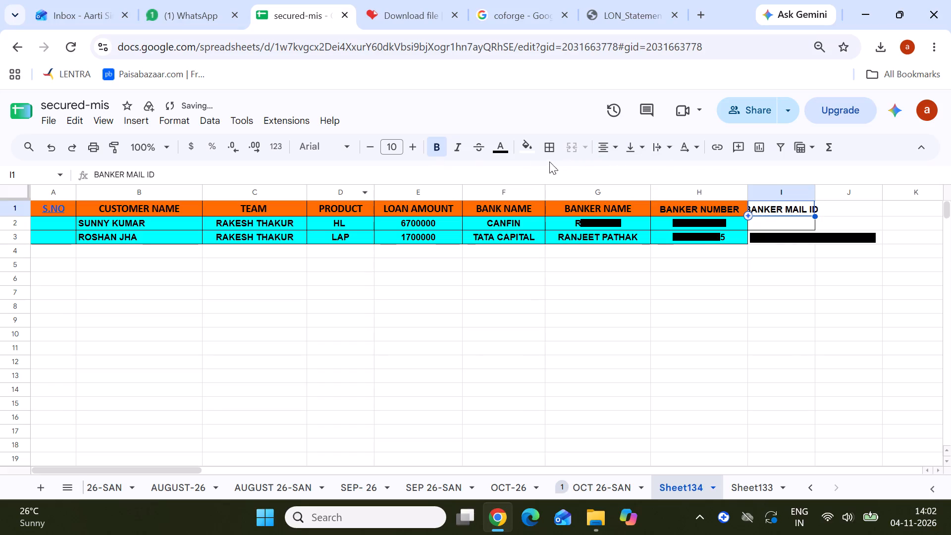
pyautogui.click(521, 152)
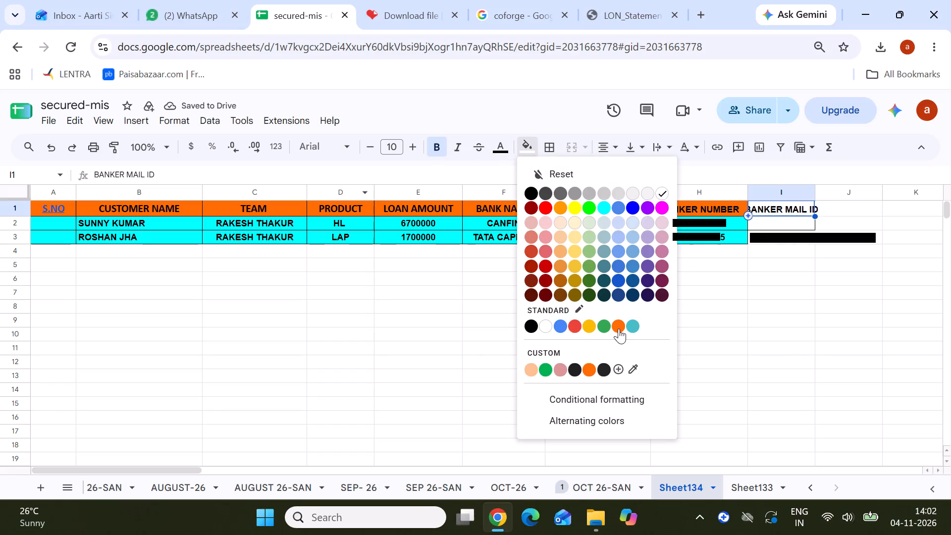
pyautogui.click(619, 328)
pyautogui.click(862, 328)
# Widen the BANKER MAIL ID column to fit its heading and the mail address below.
pyautogui.moveTo(814, 193); pyautogui.dragTo(871, 193)
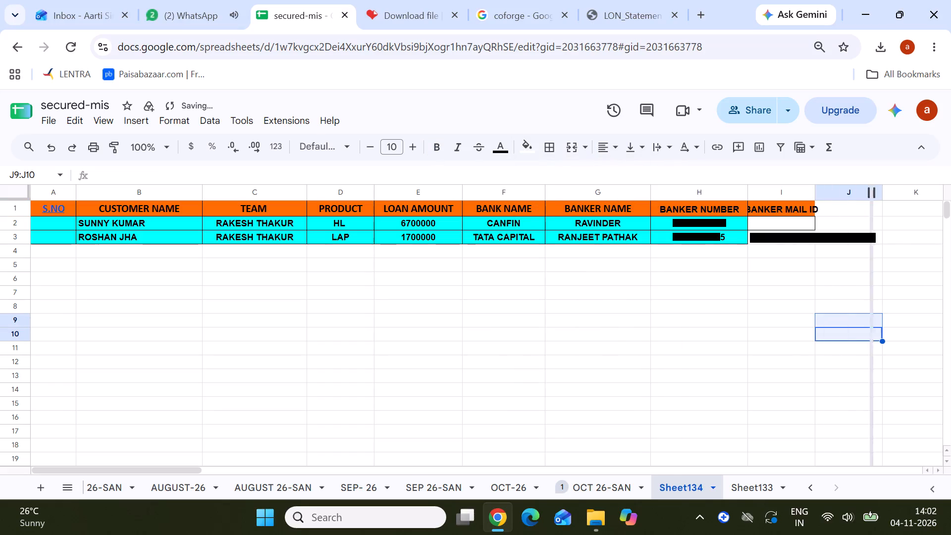
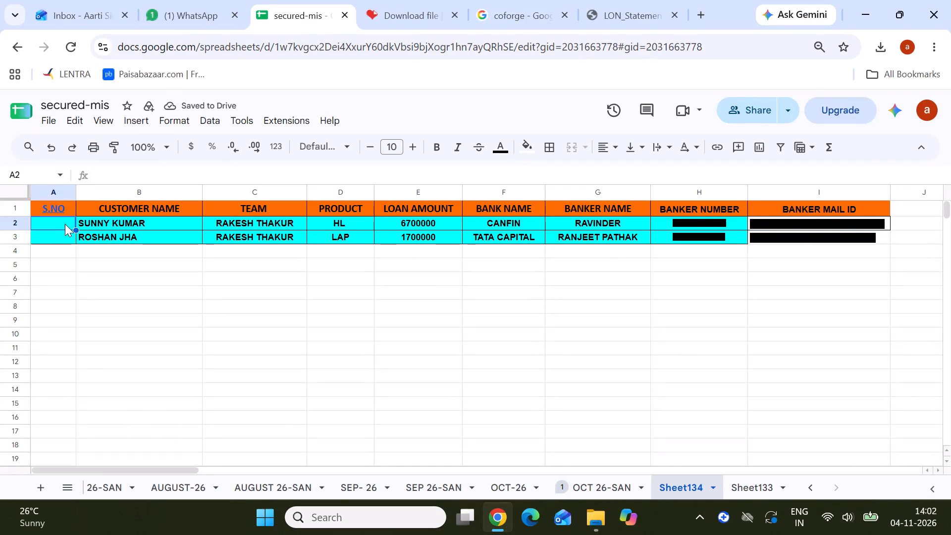
# Enter serial numbers 1 and 2 for the two cases in Sheet134's S.NO column.
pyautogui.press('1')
pyautogui.press('Down')
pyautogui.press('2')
pyautogui.moveTo(104, 285); pyautogui.dragTo(99, 278)
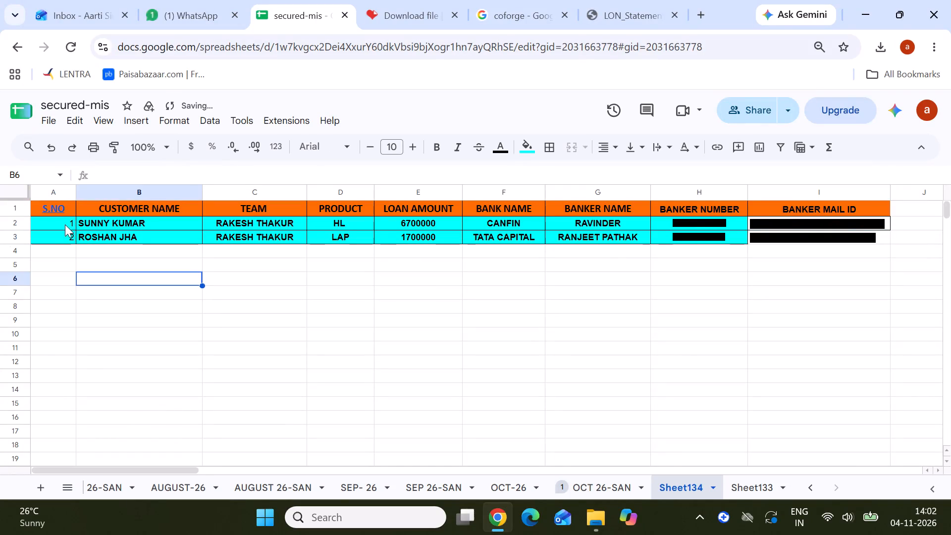
# Centre-align the serial numbers 1 and 2 in the S.NO column.
pyautogui.moveTo(66, 220); pyautogui.dragTo(66, 235)
pyautogui.click(600, 148)
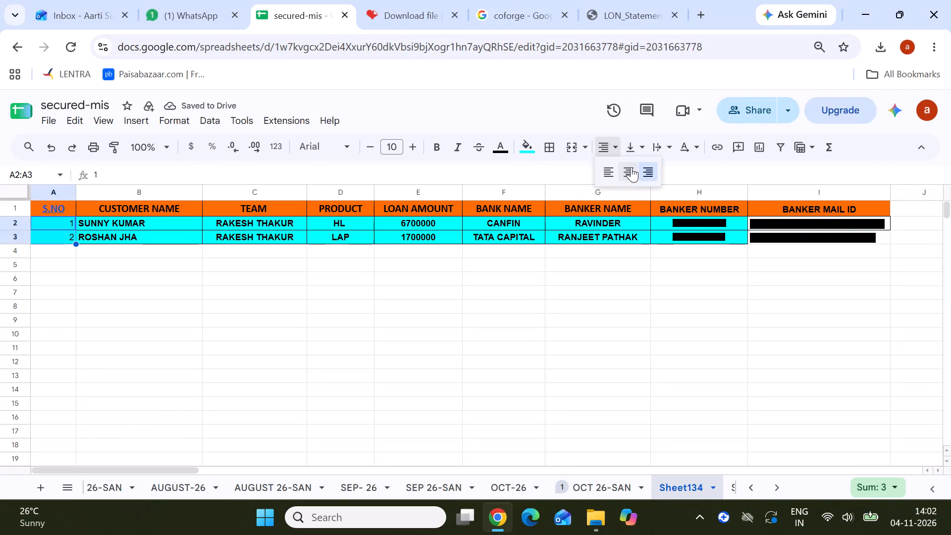
pyautogui.click(631, 167)
pyautogui.click(454, 351)
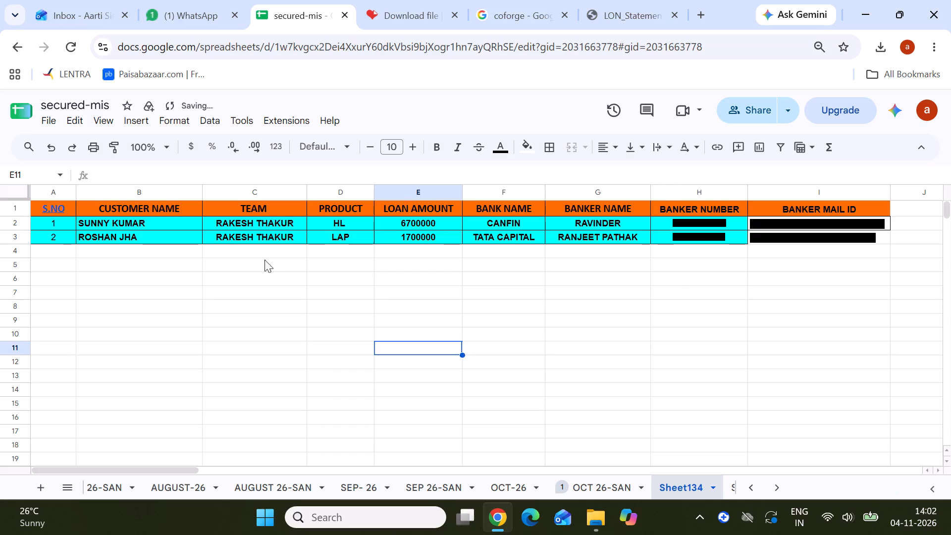
pyautogui.moveTo(50, 224); pyautogui.dragTo(92, 239)
pyautogui.moveTo(197, 260); pyautogui.dragTo(190, 252)
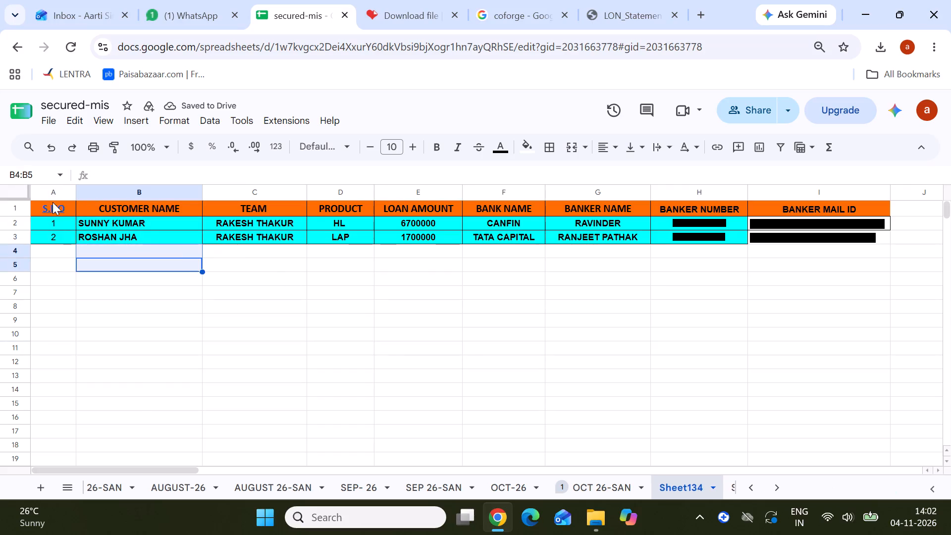
# Apply all borders and bold text to the two BANKER MAIL ID entries in I2:I3.
pyautogui.moveTo(795, 223); pyautogui.dragTo(795, 240)
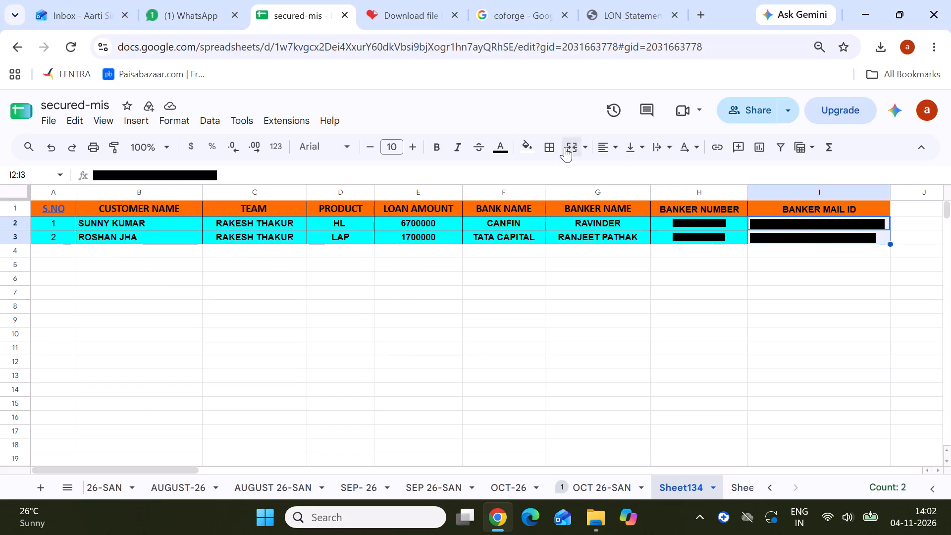
pyautogui.moveTo(548, 144); pyautogui.dragTo(552, 151)
pyautogui.click(558, 177)
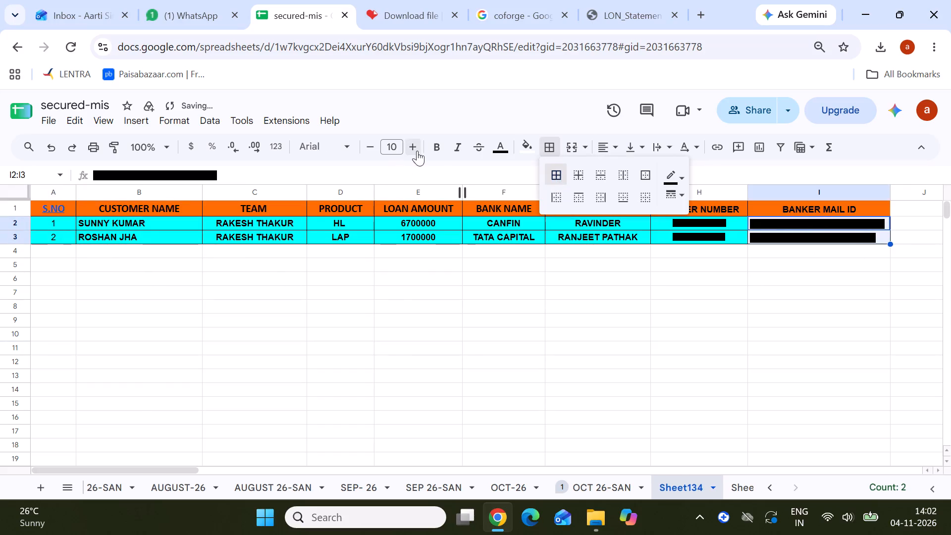
pyautogui.click(433, 150)
pyautogui.click(586, 387)
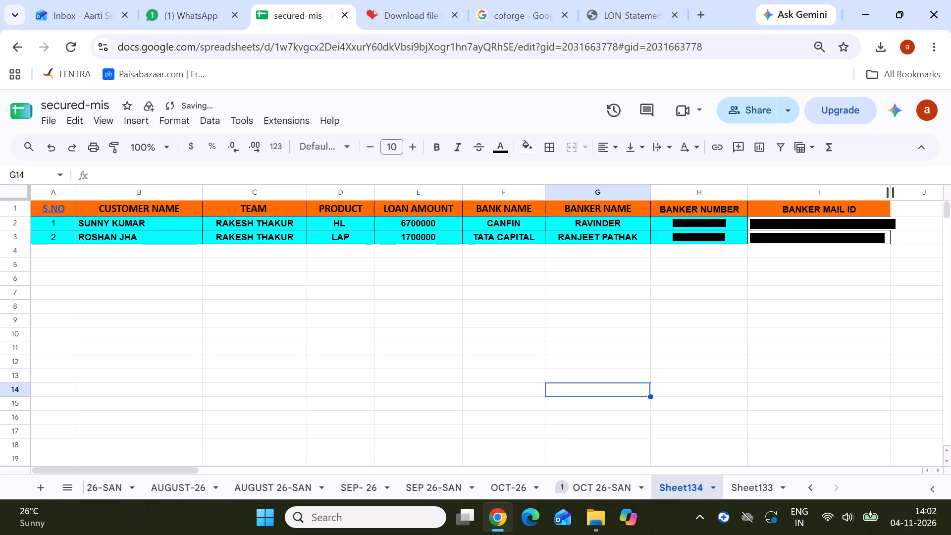
# Widen the BANKER MAIL ID column so the bold entries fit.
pyautogui.moveTo(887, 193); pyautogui.dragTo(912, 194)
pyautogui.click(813, 317)
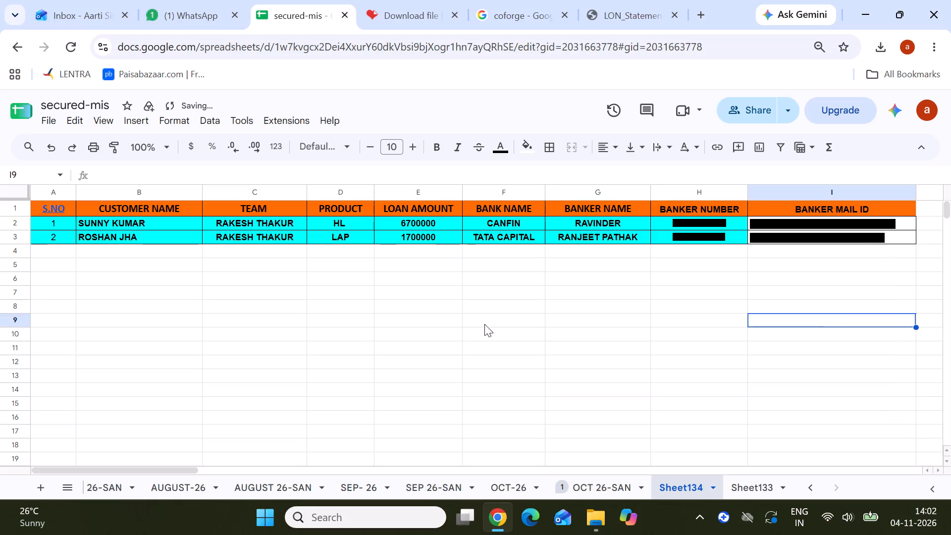
# Select the whole table in Sheet134, from the S.NO heading through the last banker mail ID (A1:I3).
pyautogui.scroll(1, 489, 310)
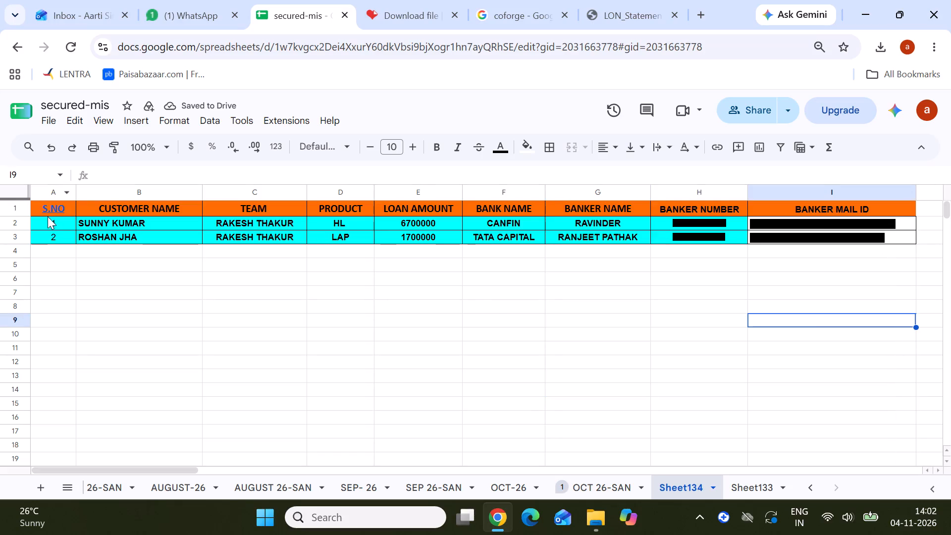
pyautogui.moveTo(56, 211); pyautogui.dragTo(874, 234)
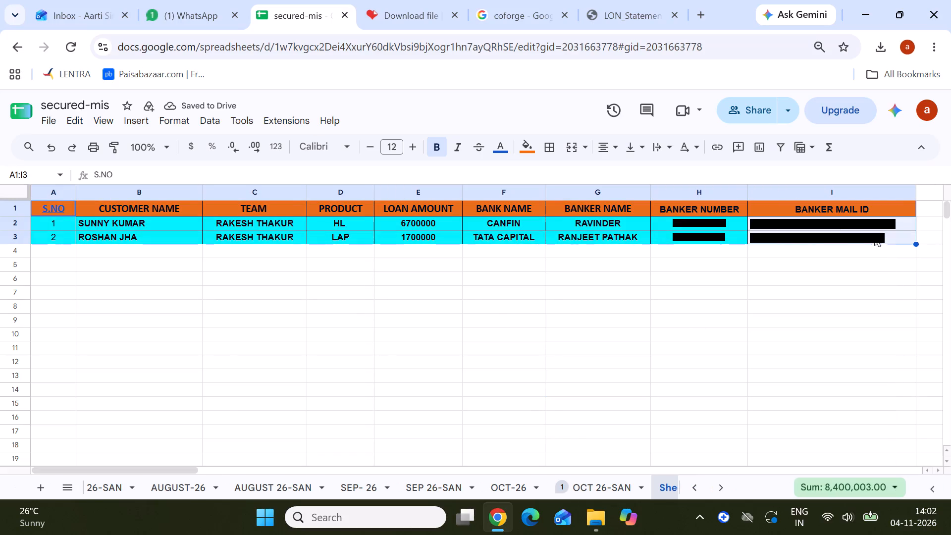
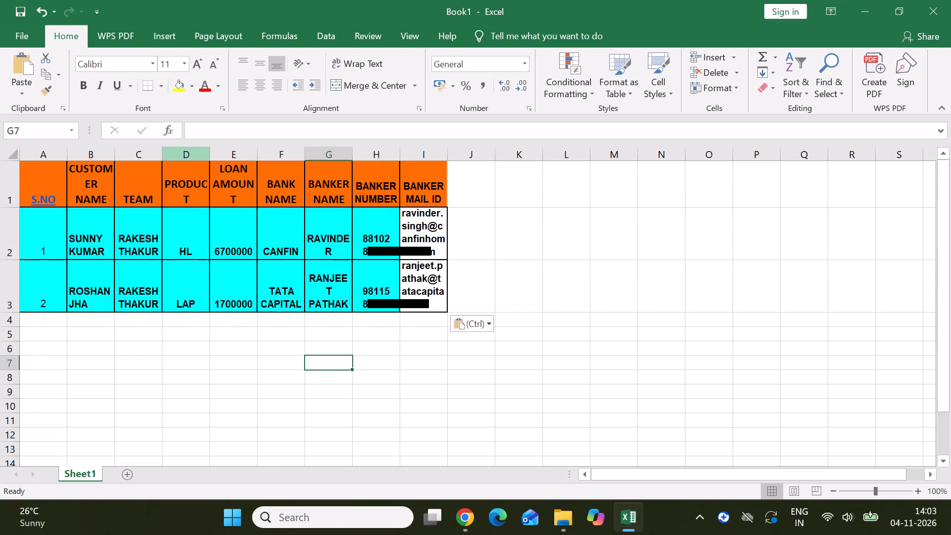
# Widen the CUSTOMER NAME column in Book1's Sheet1 so its heading fits on one line.
pyautogui.moveTo(115, 155); pyautogui.dragTo(145, 155)
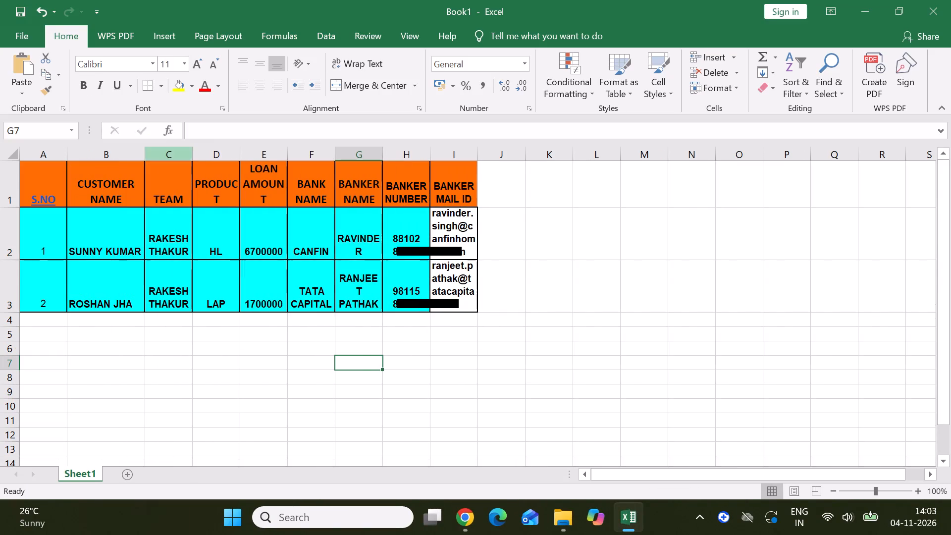
pyautogui.moveTo(146, 152); pyautogui.dragTo(183, 152)
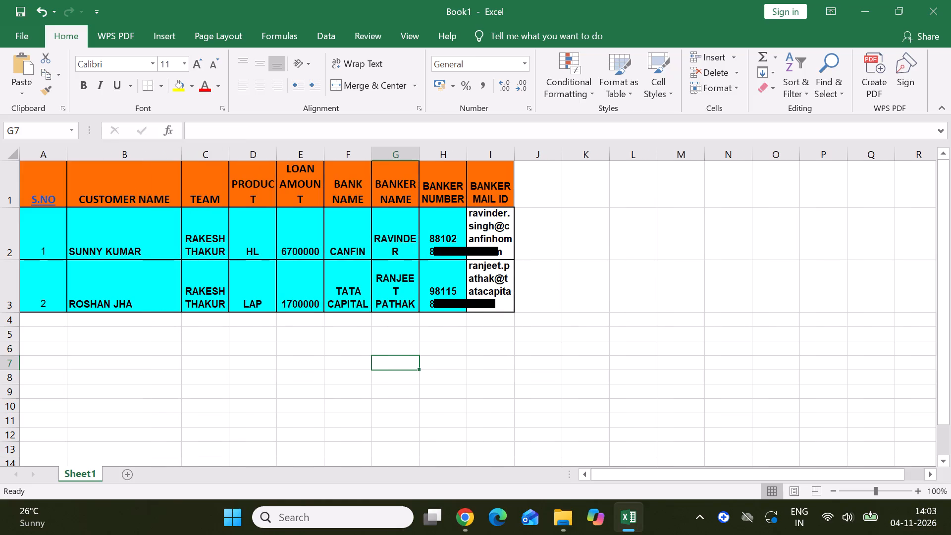
# Widen every column from TEAM through BANKER MAIL ID so headings and entries fit, with each mail address on one line.
pyautogui.moveTo(230, 154); pyautogui.dragTo(248, 156)
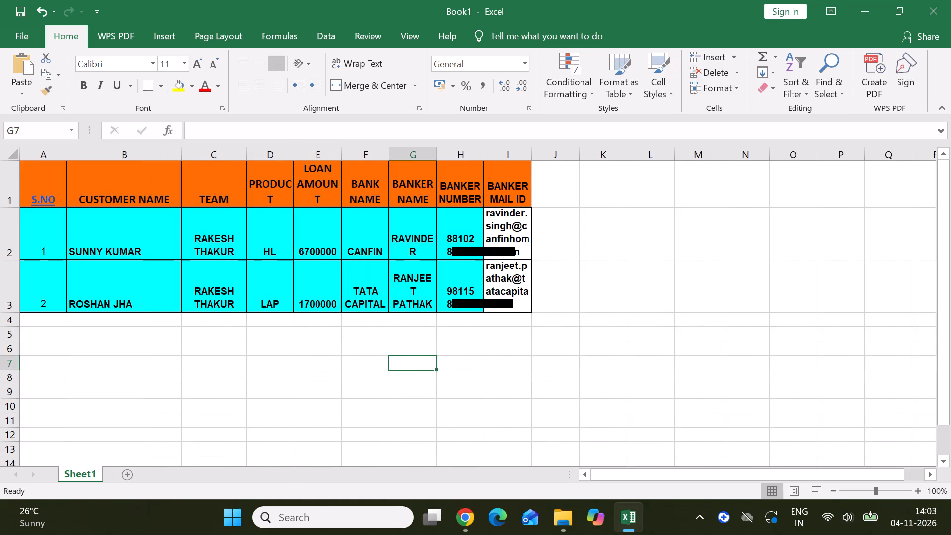
pyautogui.moveTo(293, 151); pyautogui.dragTo(308, 153)
pyautogui.moveTo(356, 152); pyautogui.dragTo(378, 151)
pyautogui.moveTo(426, 154); pyautogui.dragTo(451, 154)
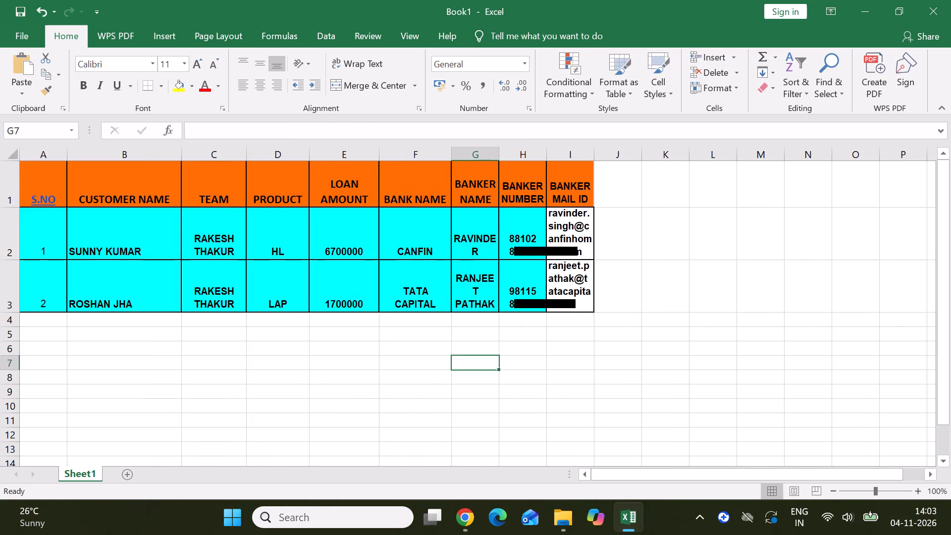
pyautogui.moveTo(499, 153); pyautogui.dragTo(519, 153)
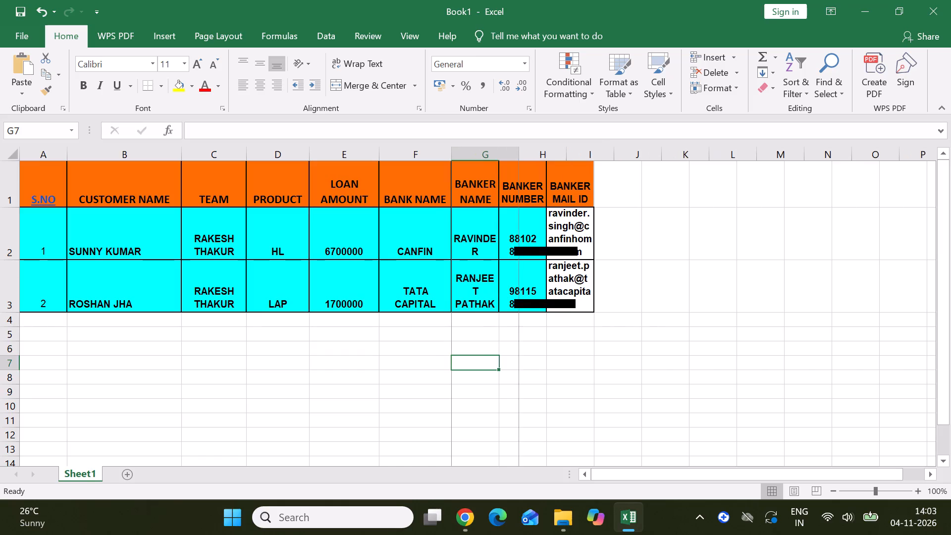
pyautogui.moveTo(565, 153); pyautogui.dragTo(612, 153)
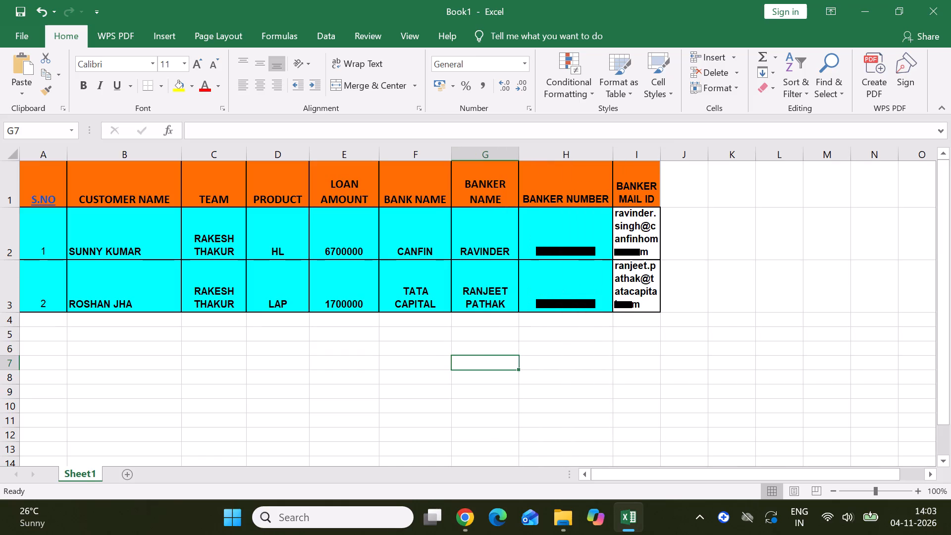
pyautogui.moveTo(660, 151); pyautogui.dragTo(754, 153)
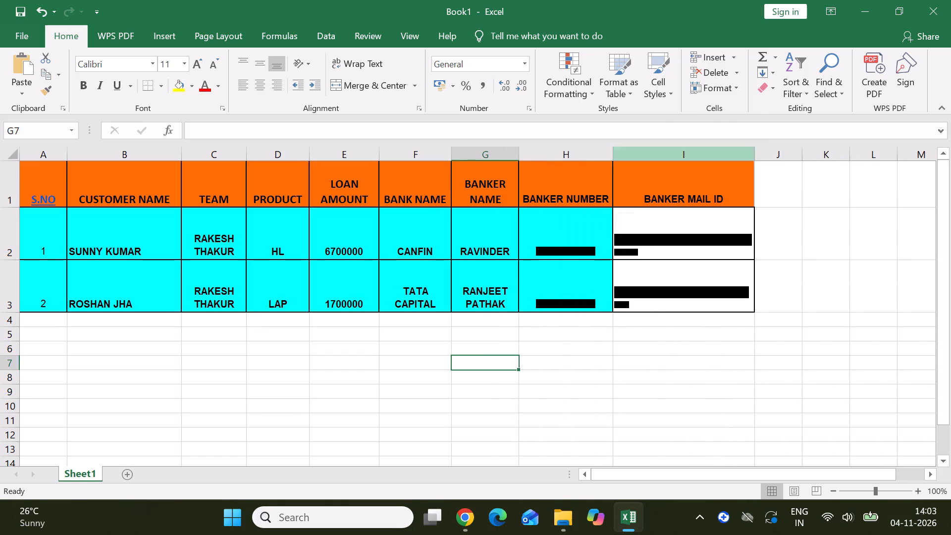
pyautogui.moveTo(754, 151); pyautogui.dragTo(792, 151)
pyautogui.click(659, 362)
# Select the whole two-case table with its header row, from S.NO to BANKER MAIL ID (A1:I3).
pyautogui.moveTo(48, 197); pyautogui.dragTo(60, 300)
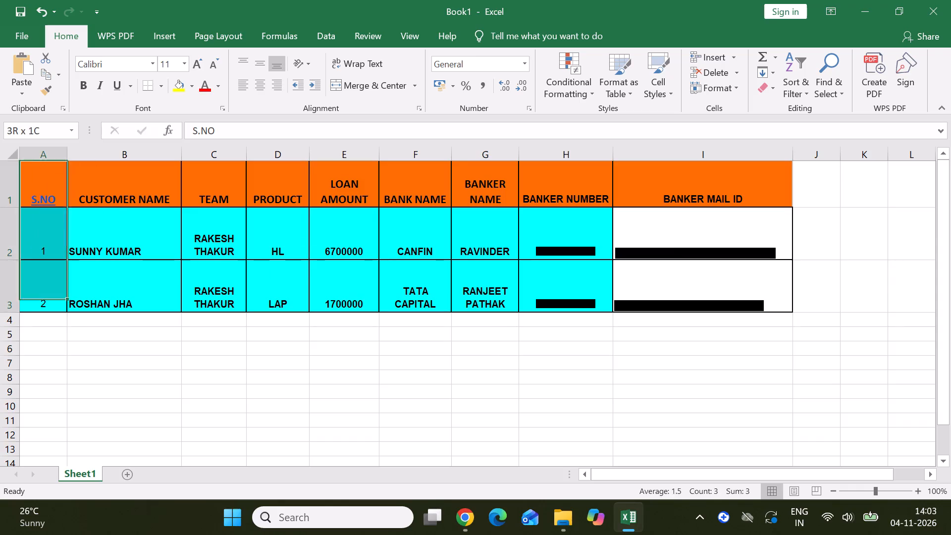
pyautogui.moveTo(60, 300); pyautogui.dragTo(701, 293)
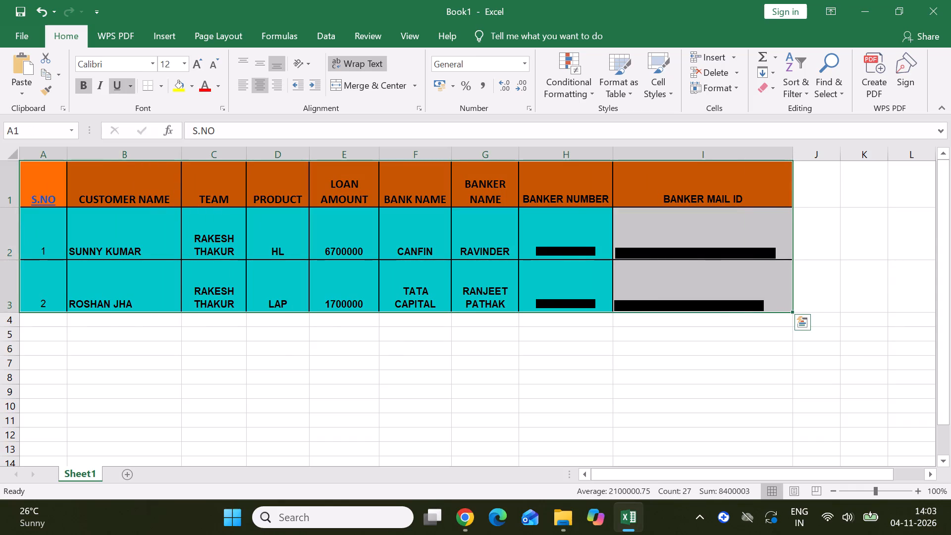
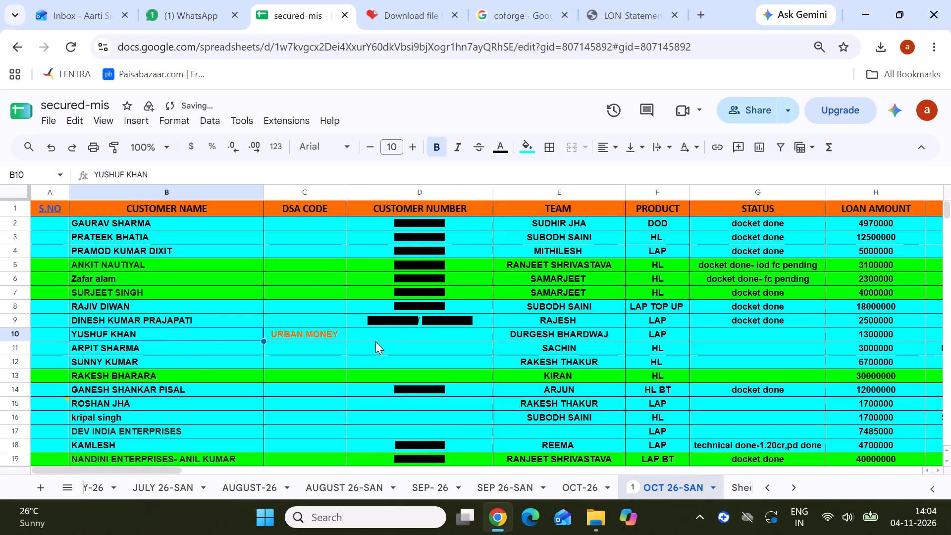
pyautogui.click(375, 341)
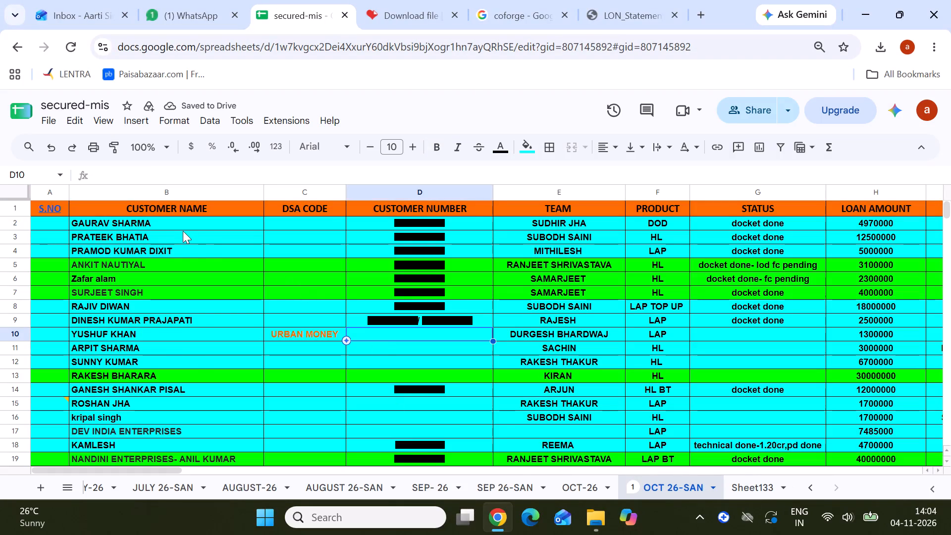
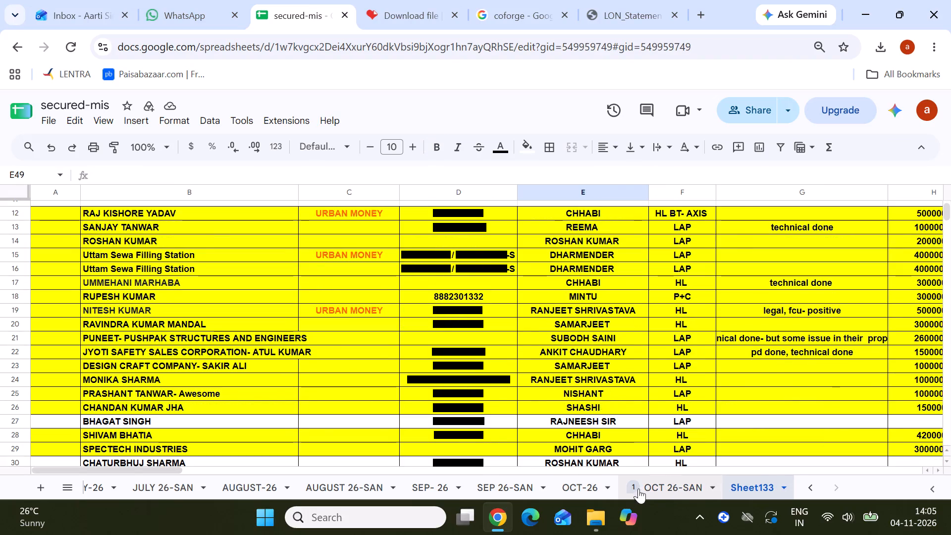
# Open the OCT 26-SAN sheet and discard the empty draft comment on cell A15.
pyautogui.click(633, 486)
pyautogui.scroll(-1, 739, 488)
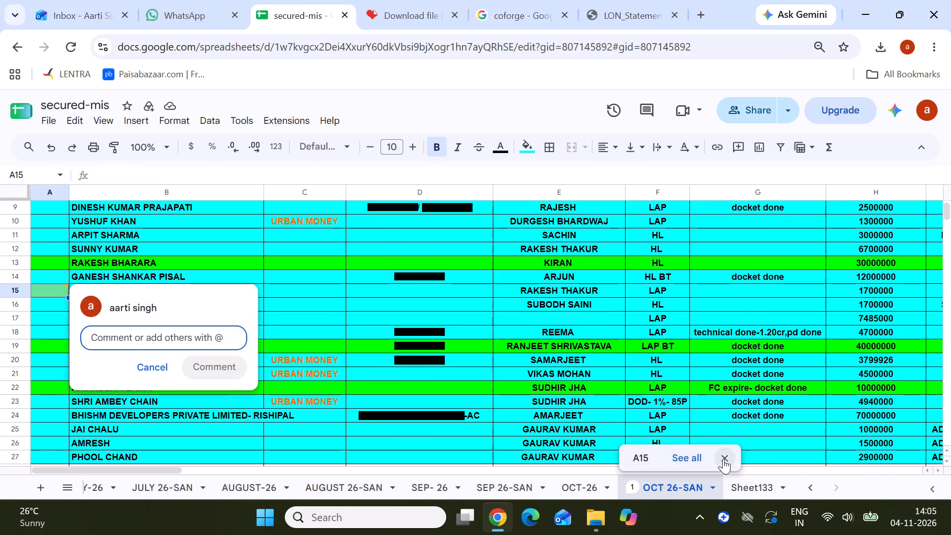
pyautogui.click(726, 457)
pyautogui.click(728, 428)
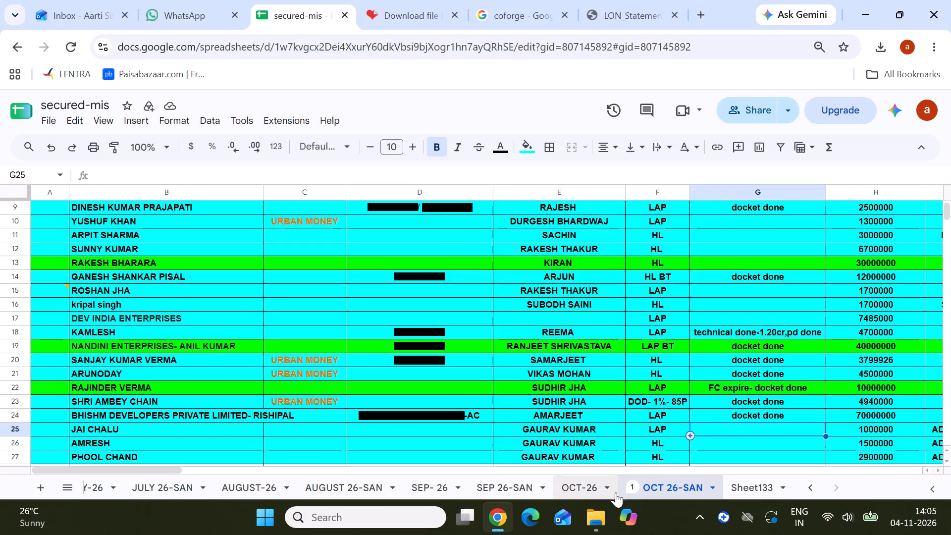
pyautogui.click(588, 490)
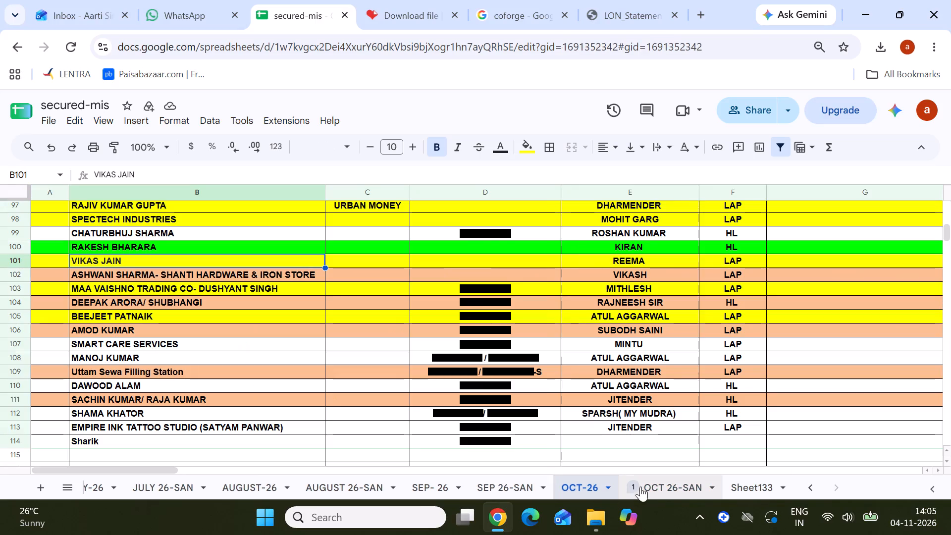
pyautogui.moveTo(634, 485); pyautogui.dragTo(631, 490)
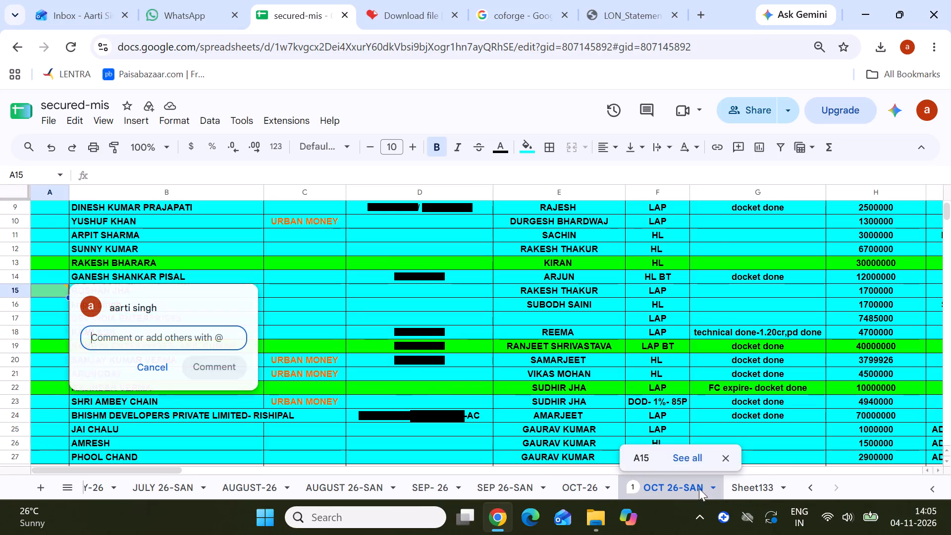
pyautogui.click(712, 486)
pyautogui.click(791, 436)
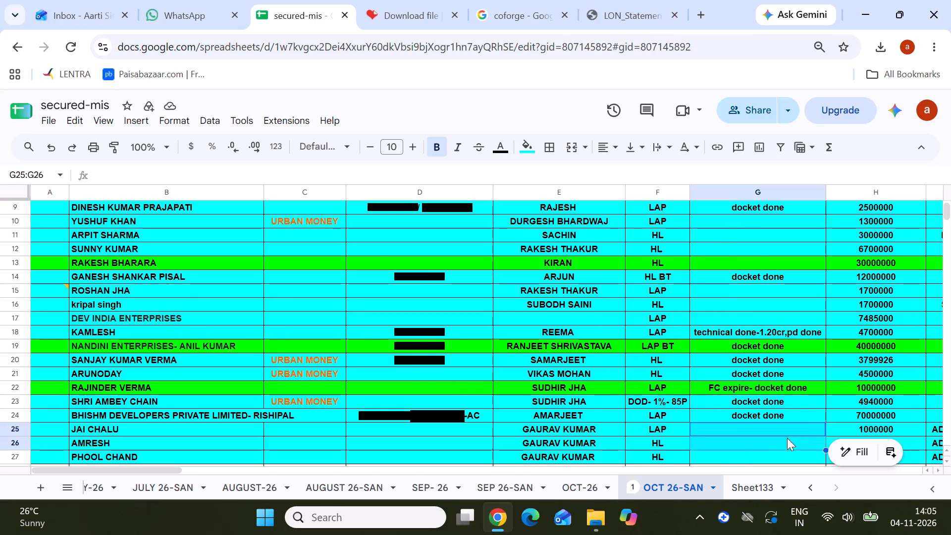
pyautogui.click(619, 487)
pyautogui.click(633, 486)
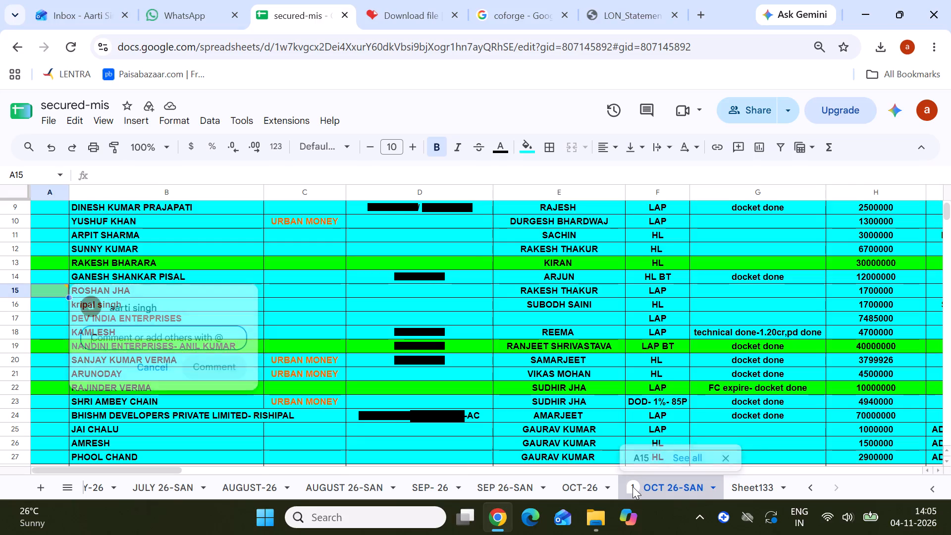
pyautogui.click(151, 365)
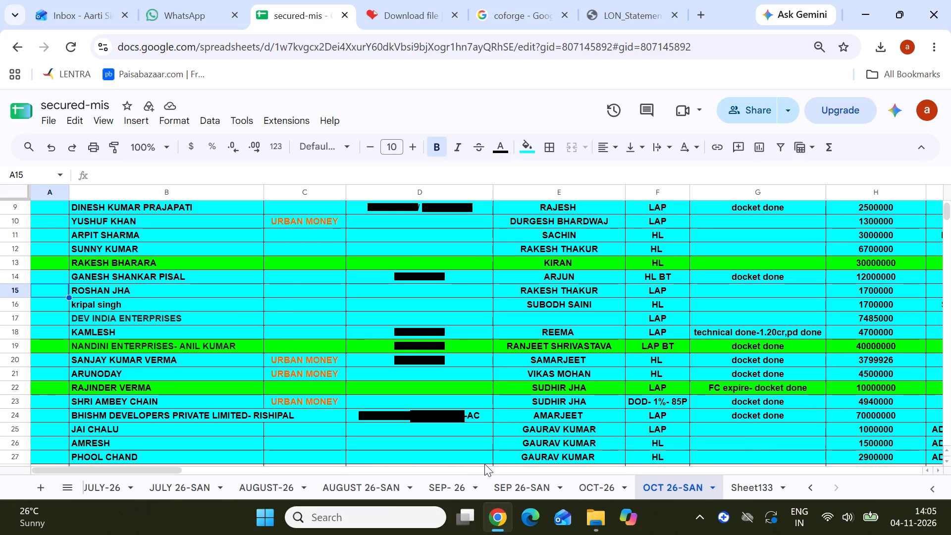
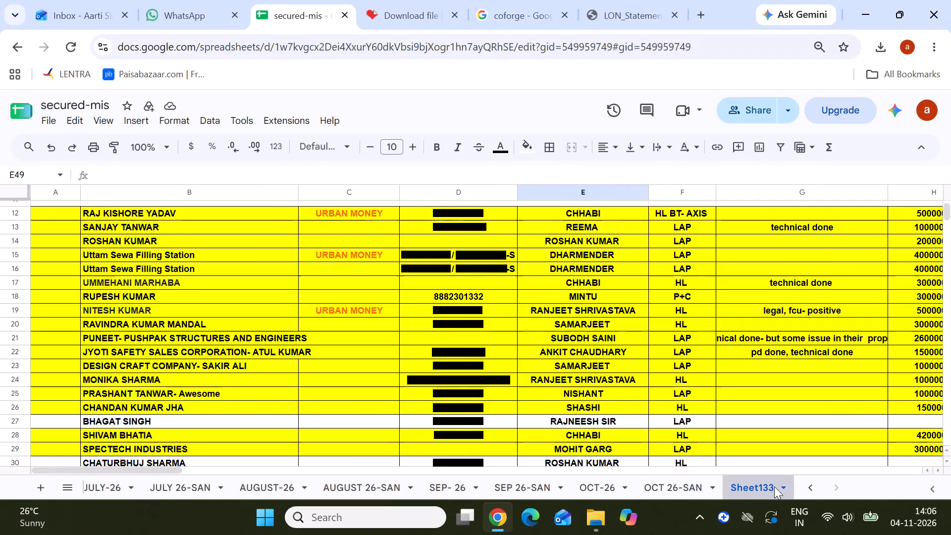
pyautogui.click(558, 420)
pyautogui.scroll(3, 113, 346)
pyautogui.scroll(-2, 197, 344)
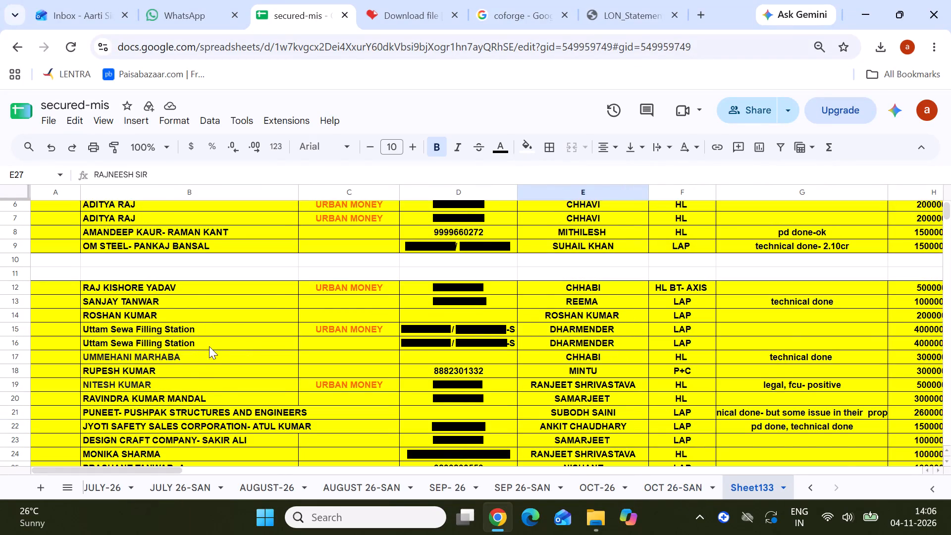
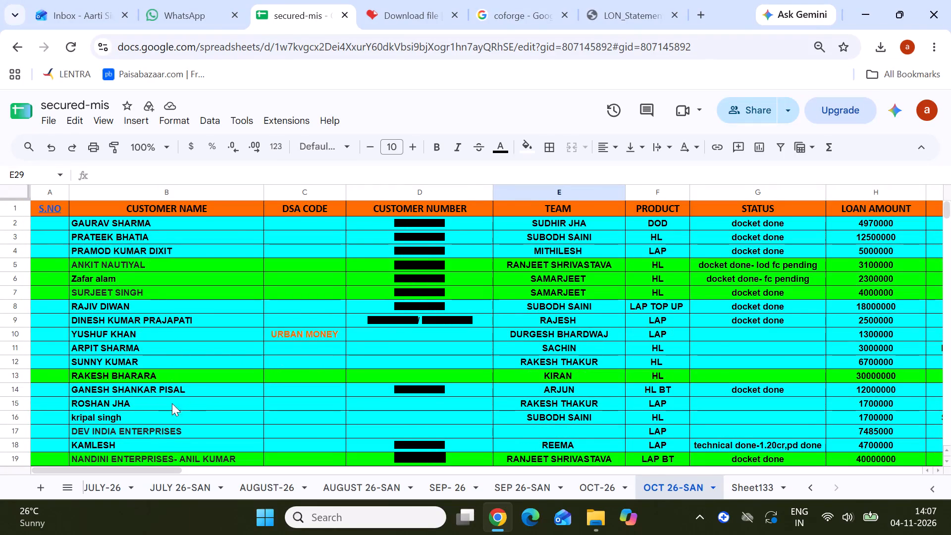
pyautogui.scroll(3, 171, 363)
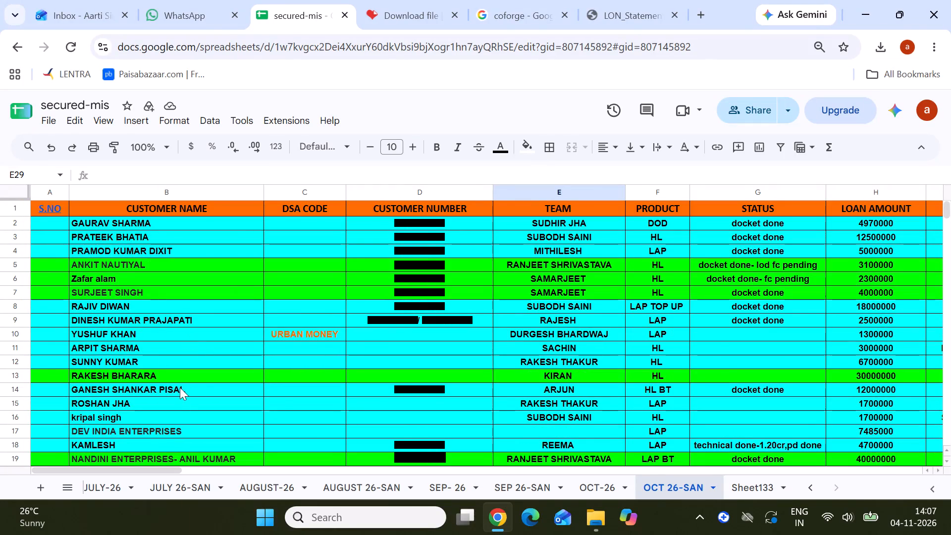
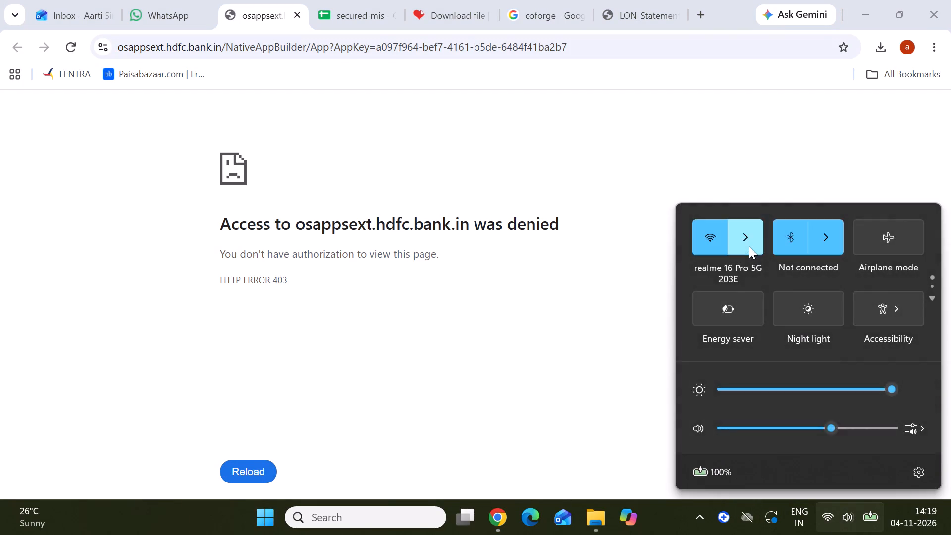
# Switch the computer's Wi-Fi connection from the realme 16 Pro 5G 203E hotspot to the Airtel_Airtel mudra network.
pyautogui.click(749, 246)
pyautogui.click(885, 298)
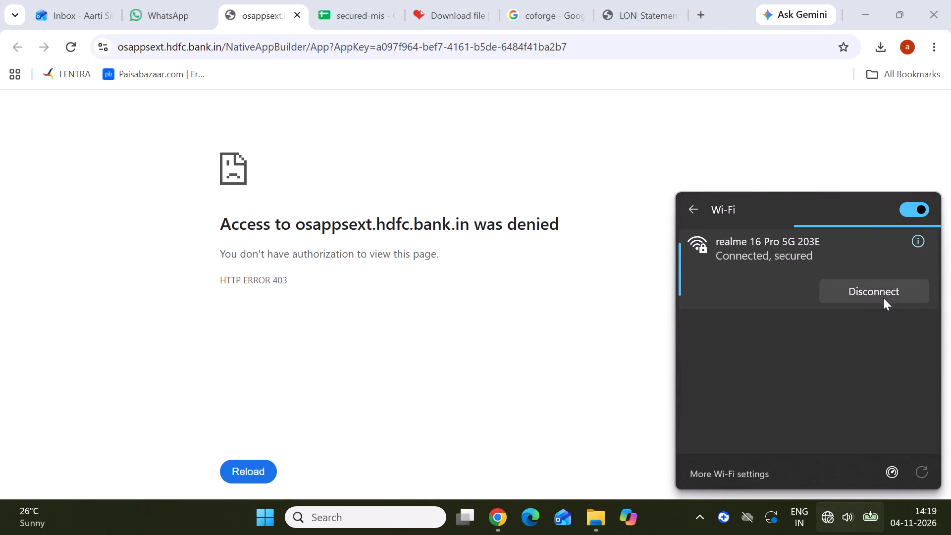
pyautogui.click(727, 281)
pyautogui.click(763, 349)
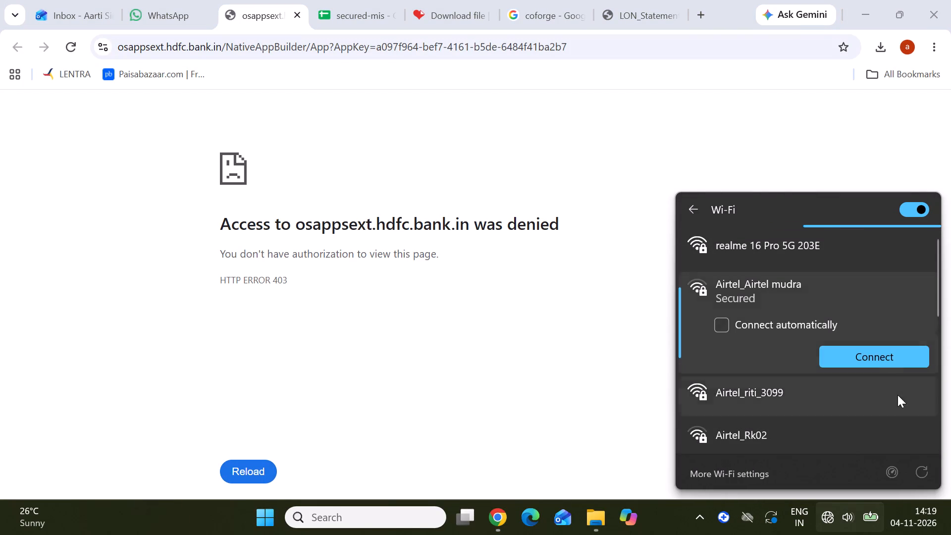
pyautogui.click(881, 354)
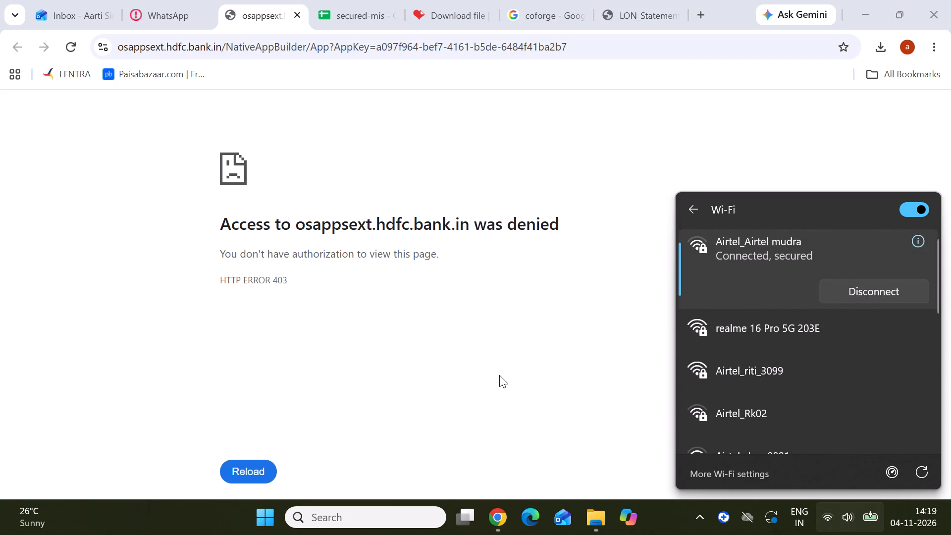
pyautogui.click(369, 350)
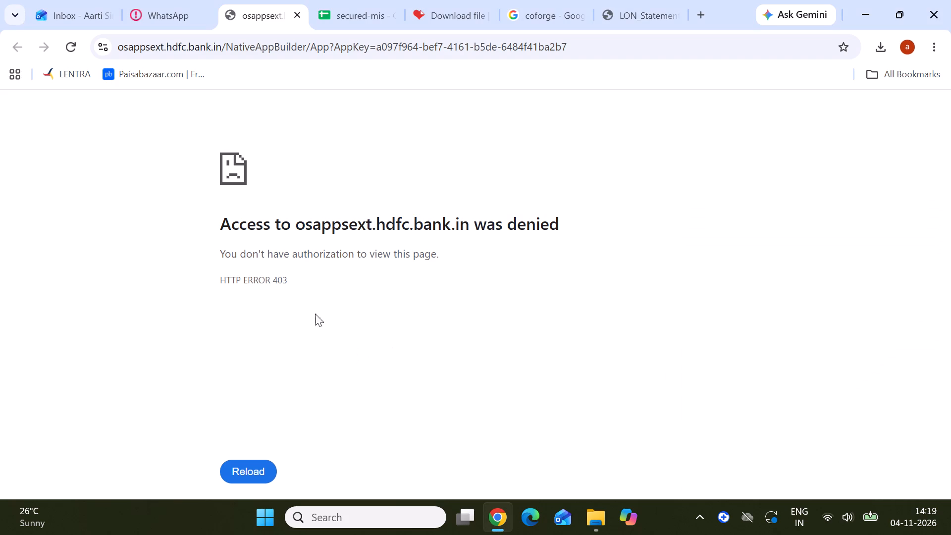
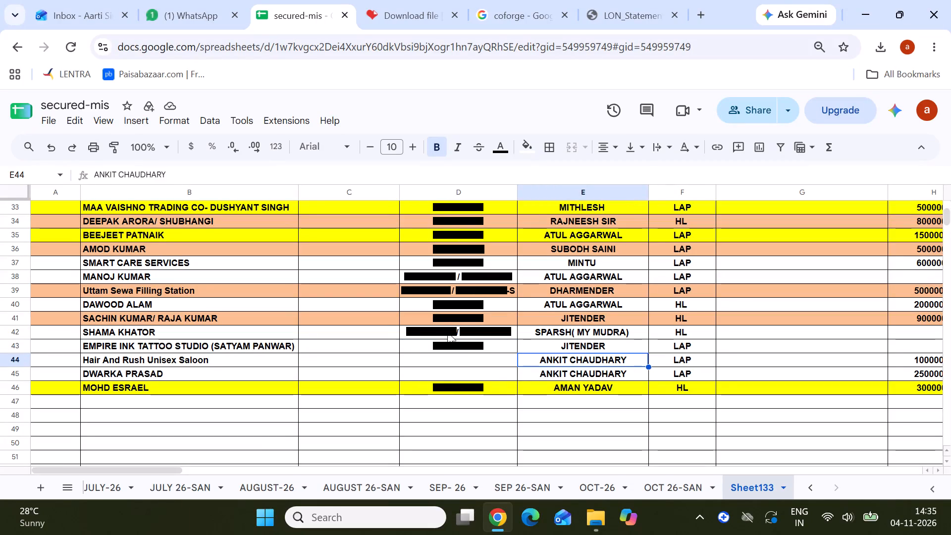
# Open cell D42 in Sheet133 for editing and select the first of its two numbers, before the slash.
pyautogui.doubleClick(447, 332)
pyautogui.moveTo(404, 329); pyautogui.dragTo(453, 329)
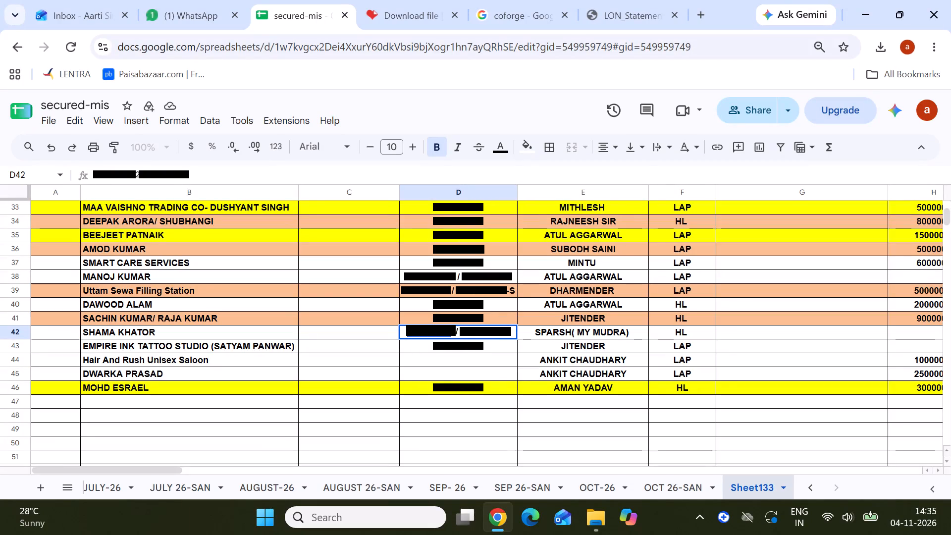
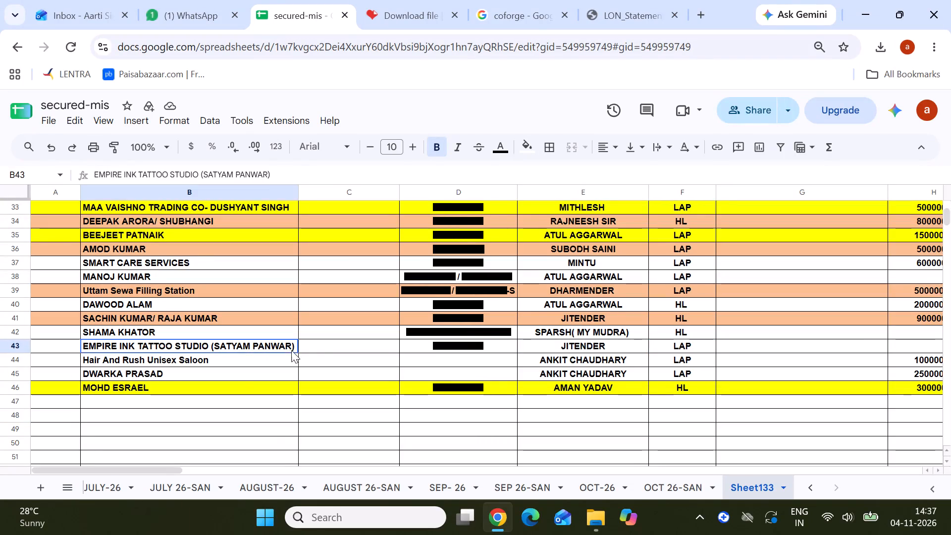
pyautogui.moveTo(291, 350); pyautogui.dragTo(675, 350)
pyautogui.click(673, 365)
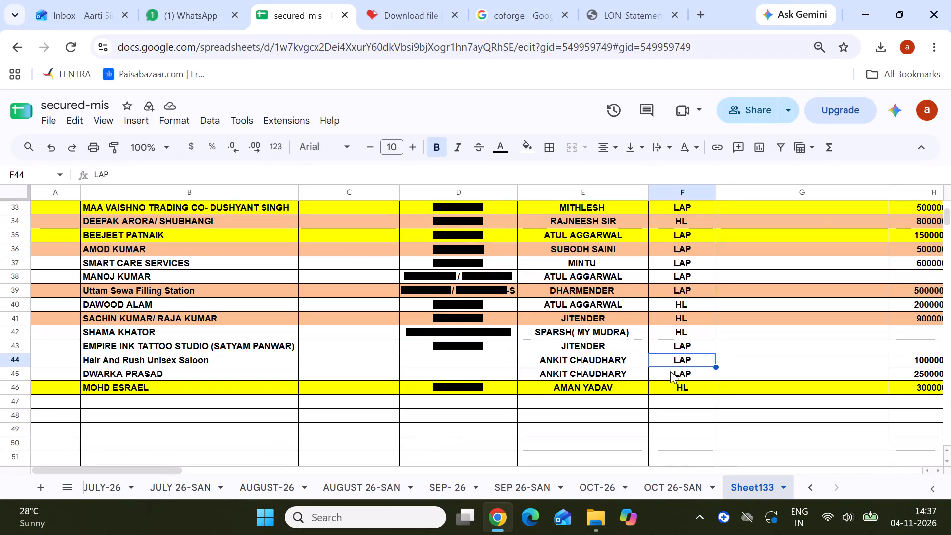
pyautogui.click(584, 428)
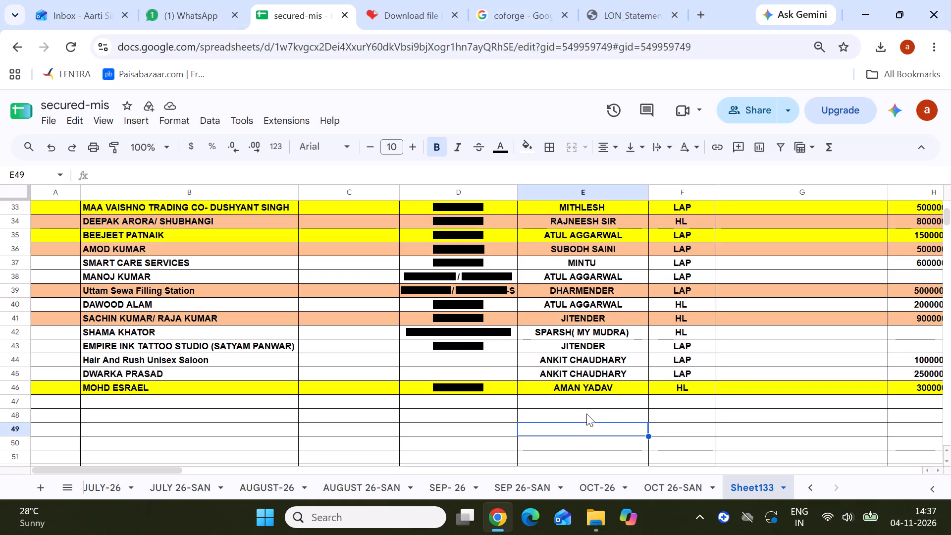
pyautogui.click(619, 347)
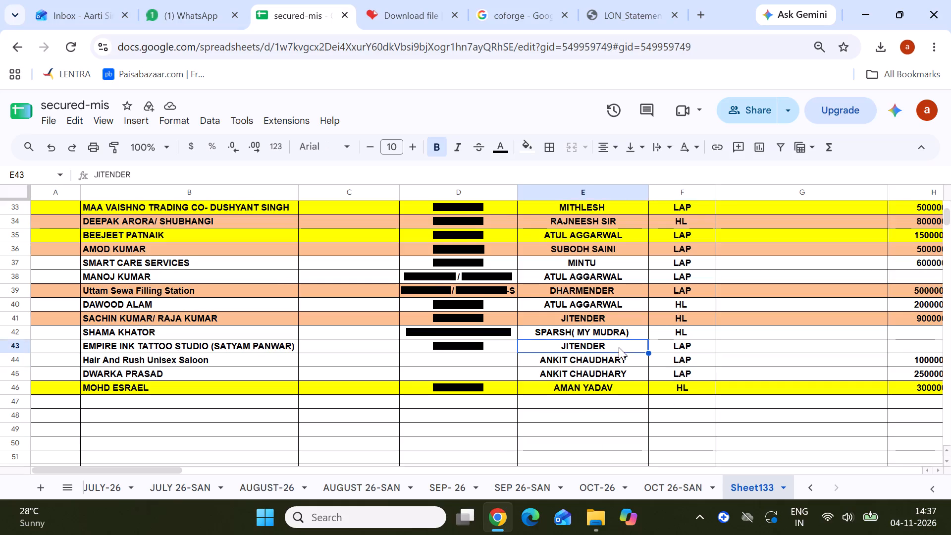